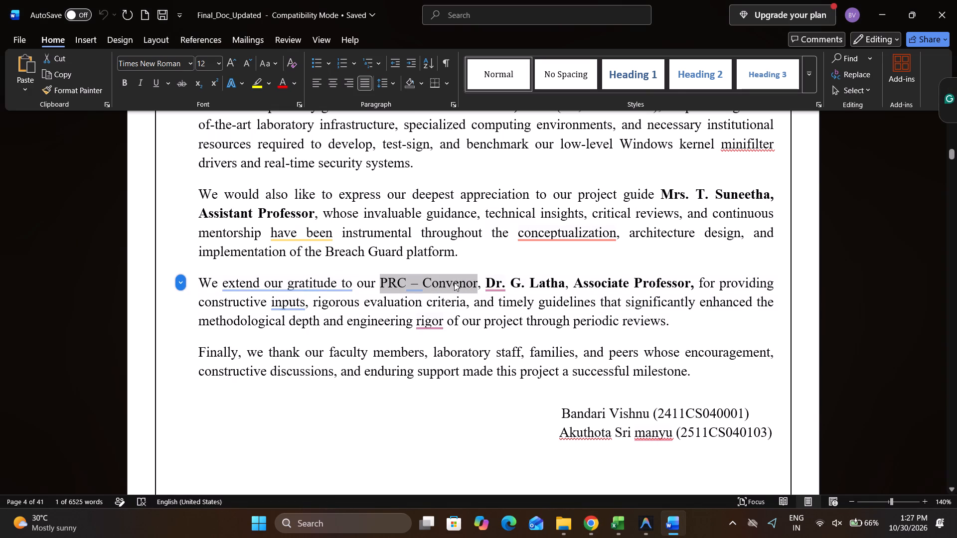
pyautogui.hotkey('alt', 'Tab')
pyautogui.hotkey('alt', 'Tab')
pyautogui.hotkey('alt', 'Tab')
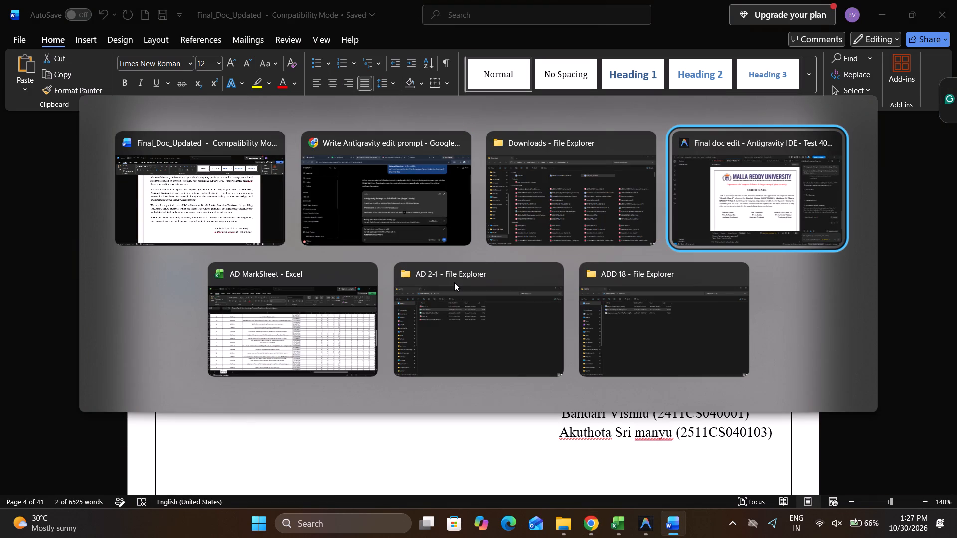
pyautogui.keyDown('alt'); pyautogui.click(252, 190); pyautogui.keyUp('alt')
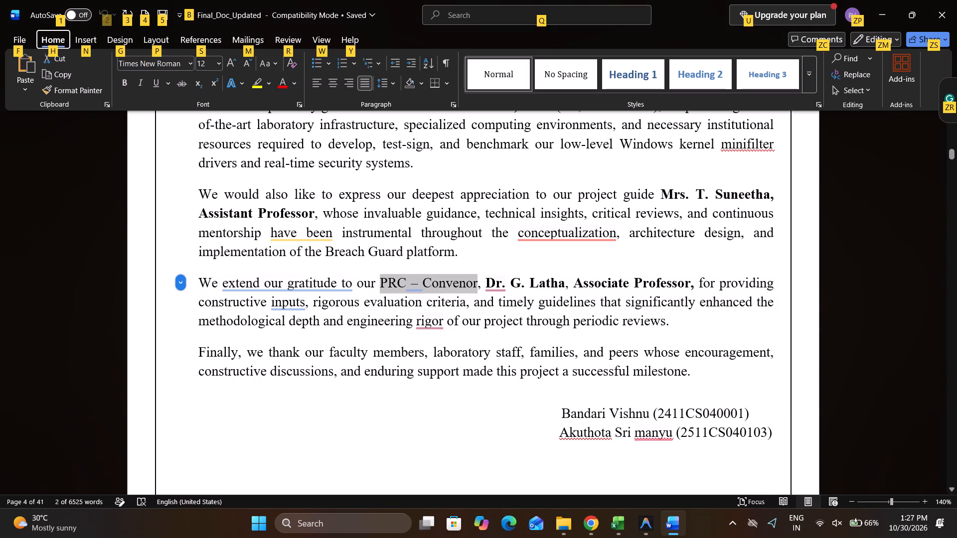
# Examine the report's certificate, declaration and acknowledgements pages, comparing how the signatories and their roles are listed.
pyautogui.scroll(3, 341, 250)
pyautogui.scroll(-1, 341, 250)
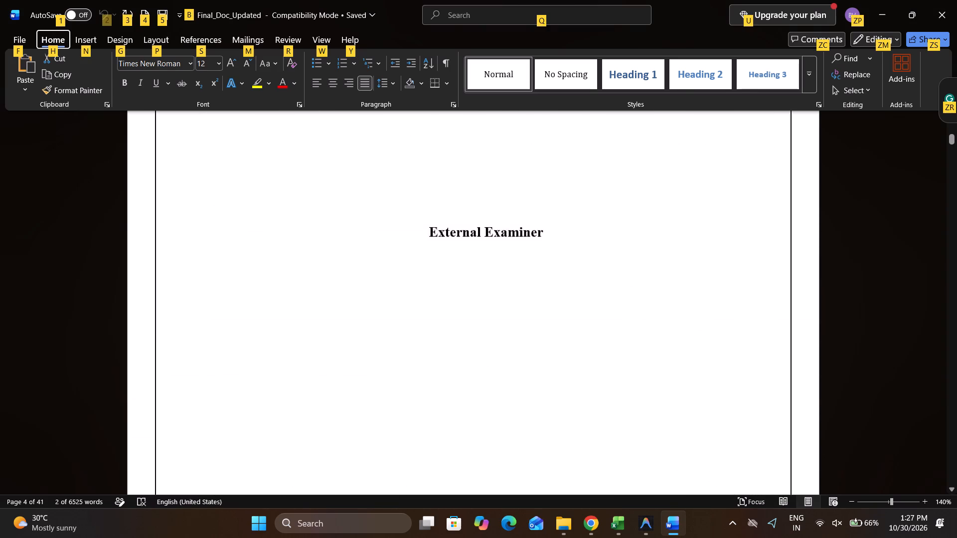
pyautogui.scroll(-1, 341, 250)
pyautogui.scroll(4, 341, 250)
pyautogui.scroll(-1, 341, 250)
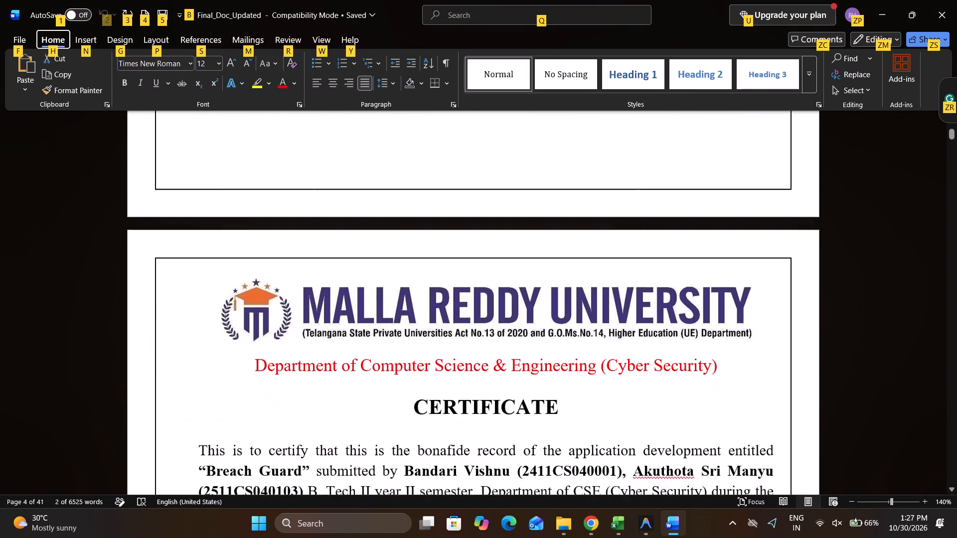
pyautogui.scroll(-1, 341, 250)
pyautogui.scroll(1, 341, 250)
pyautogui.scroll(-1, 412, 325)
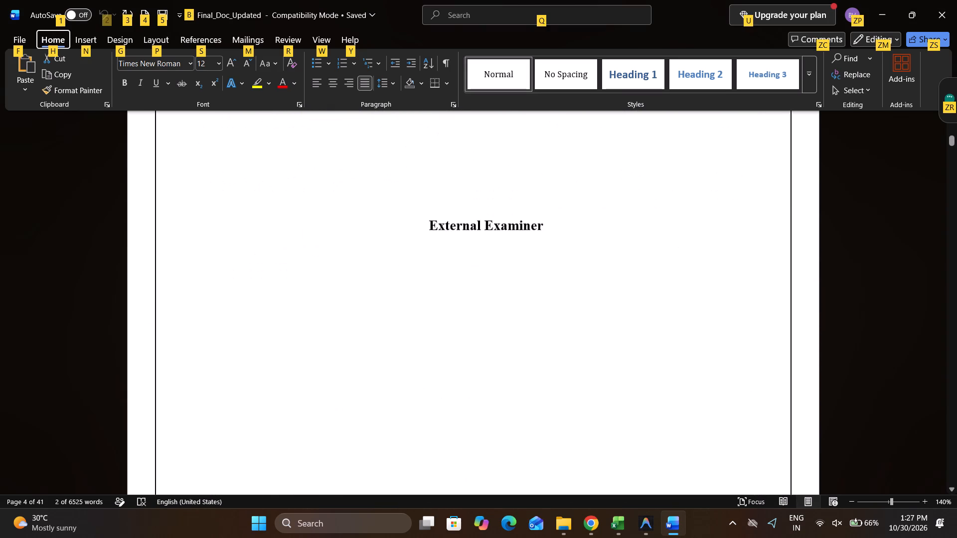
pyautogui.scroll(-3, 412, 325)
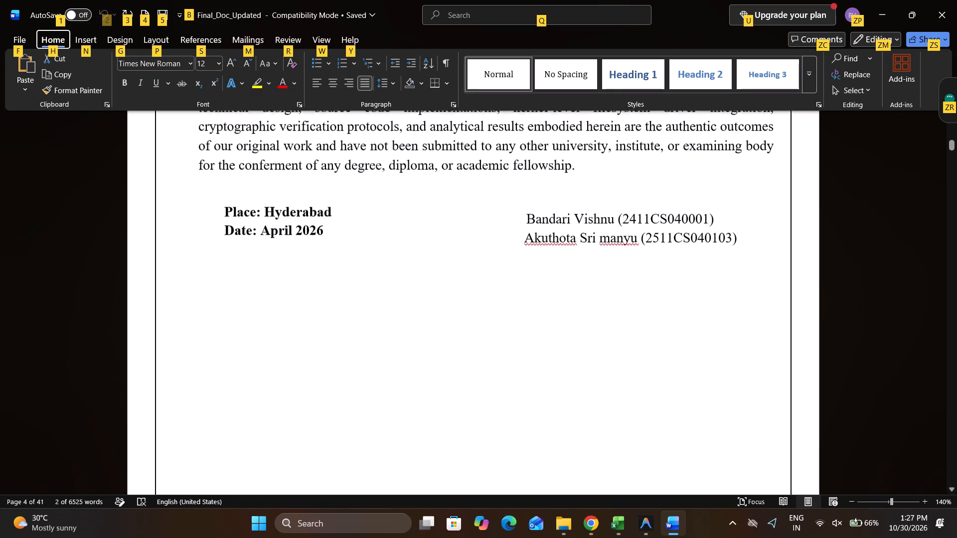
pyautogui.scroll(-2, 412, 325)
pyautogui.scroll(1, 412, 325)
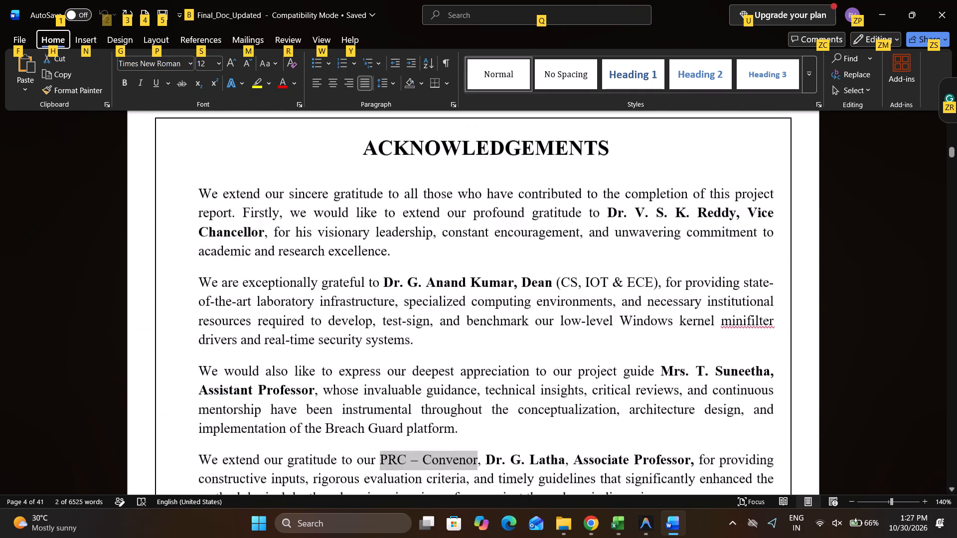
pyautogui.scroll(5, 412, 325)
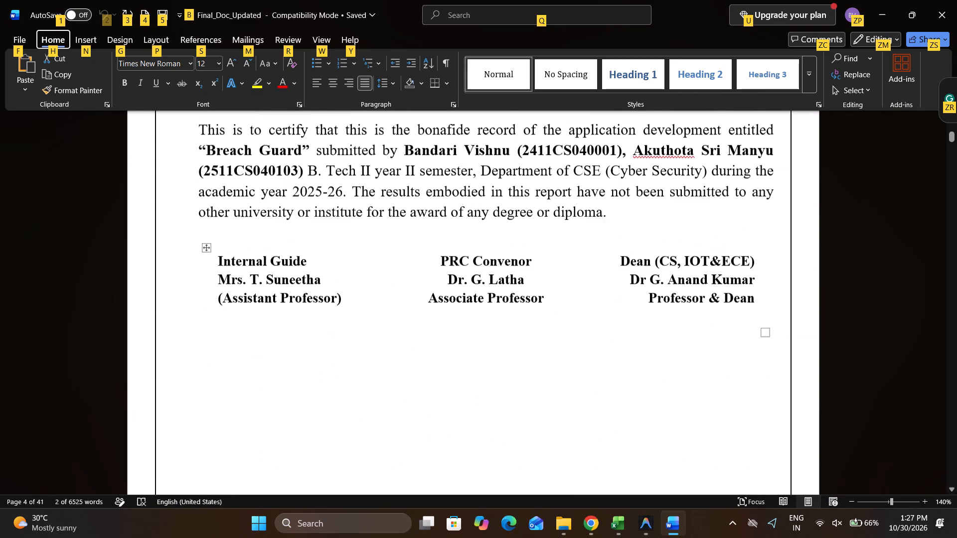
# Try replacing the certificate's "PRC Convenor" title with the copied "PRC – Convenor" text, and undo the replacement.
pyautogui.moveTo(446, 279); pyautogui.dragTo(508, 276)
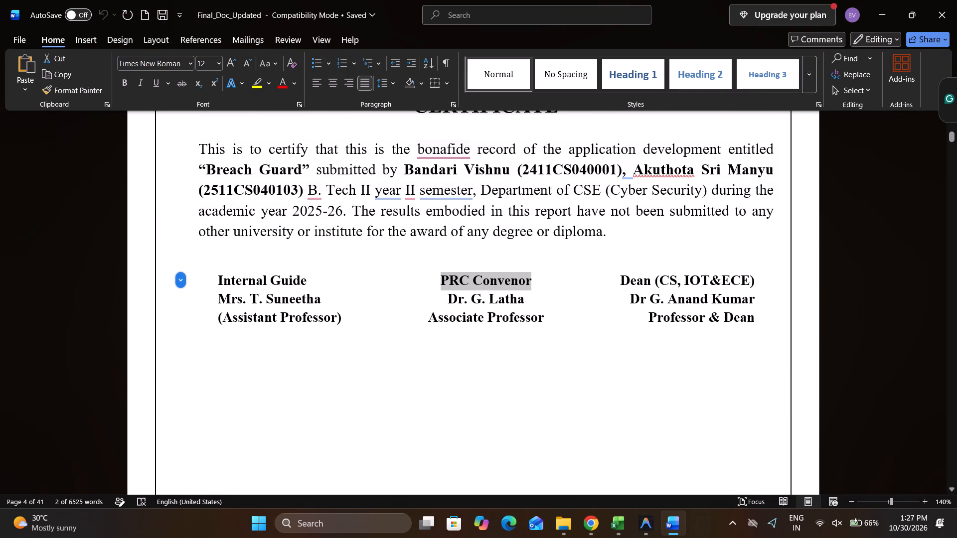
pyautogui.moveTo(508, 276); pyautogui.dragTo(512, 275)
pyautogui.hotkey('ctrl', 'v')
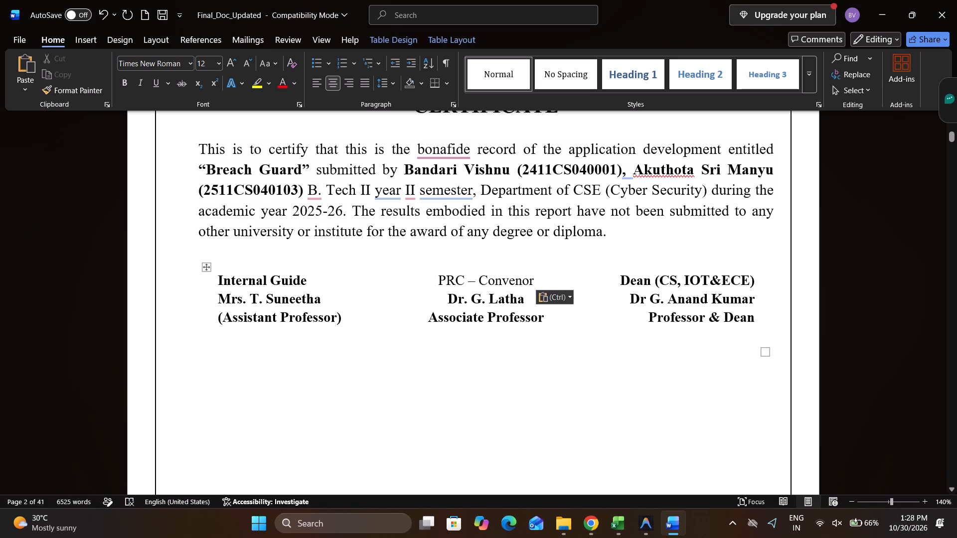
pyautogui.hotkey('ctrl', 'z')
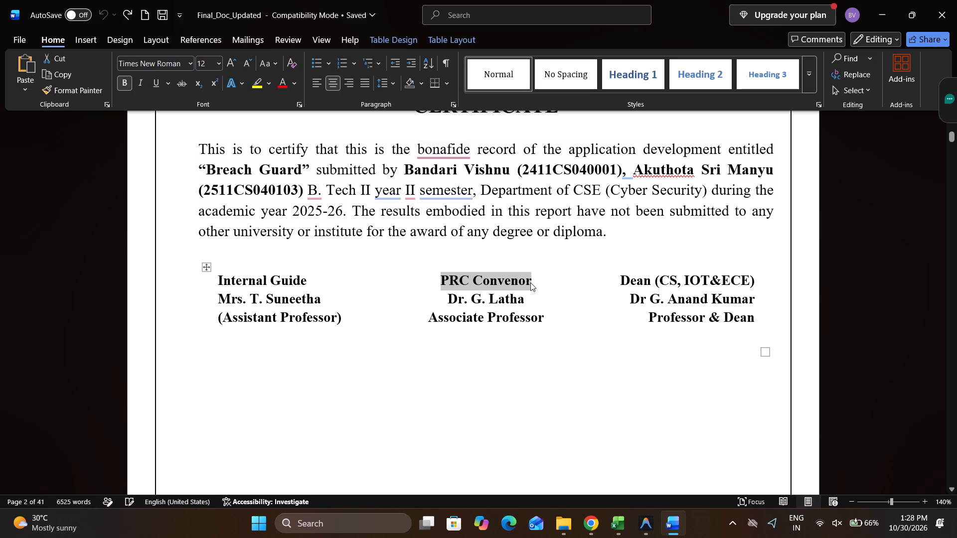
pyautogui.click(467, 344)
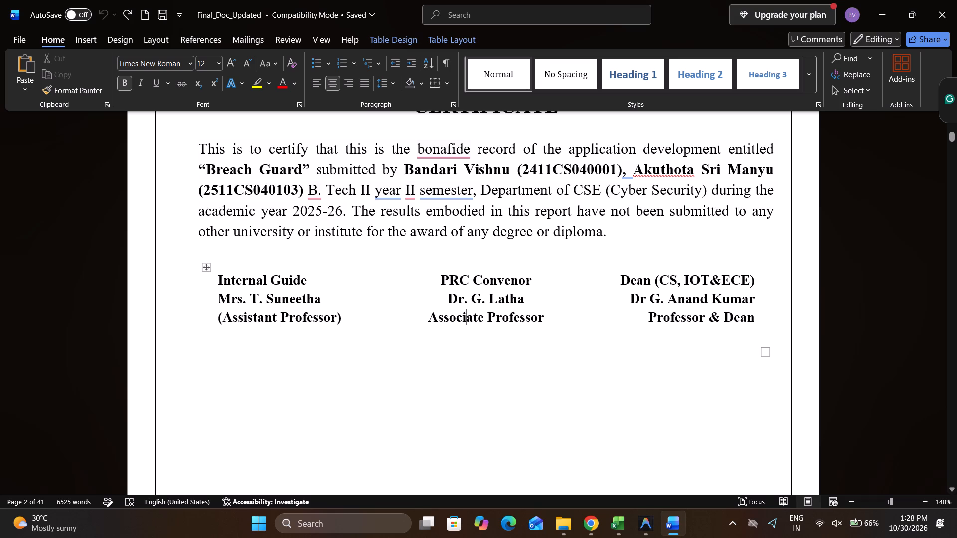
# Examine the report from the certificate's signatories and External Examiner line through the declaration page.
pyautogui.scroll(-1, 156, 262)
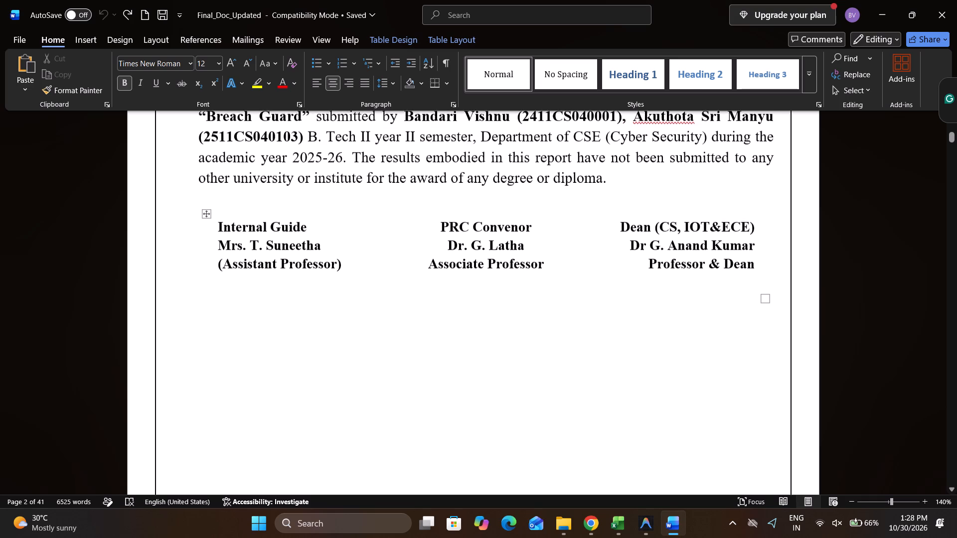
pyautogui.scroll(-2, 156, 262)
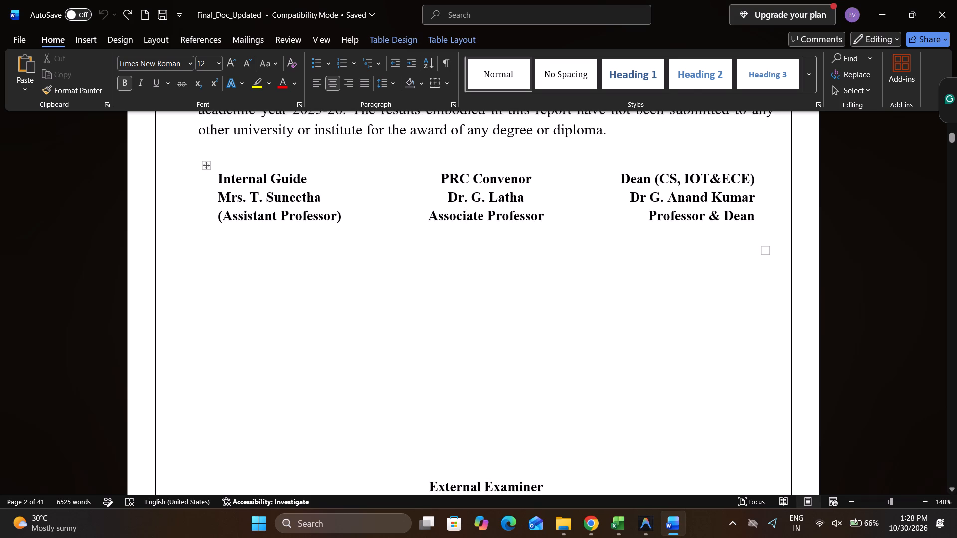
pyautogui.scroll(-1, 156, 262)
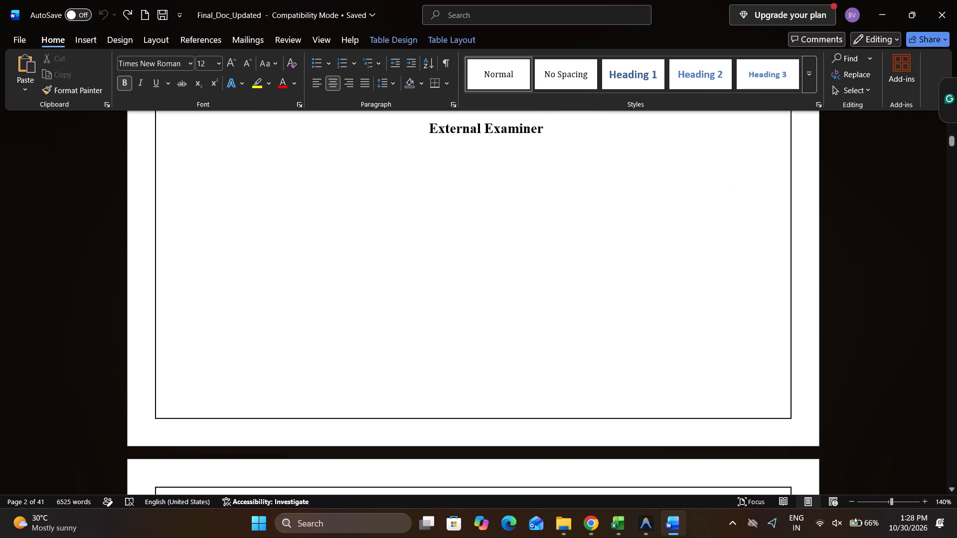
pyautogui.scroll(-2, 156, 262)
pyautogui.scroll(1, 156, 262)
pyautogui.scroll(-1, 156, 262)
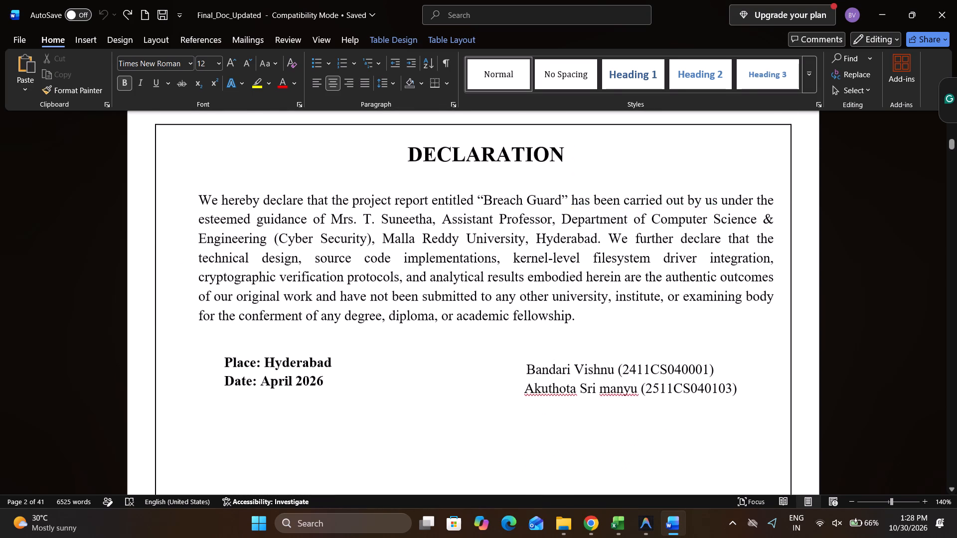
pyautogui.scroll(-1, 156, 262)
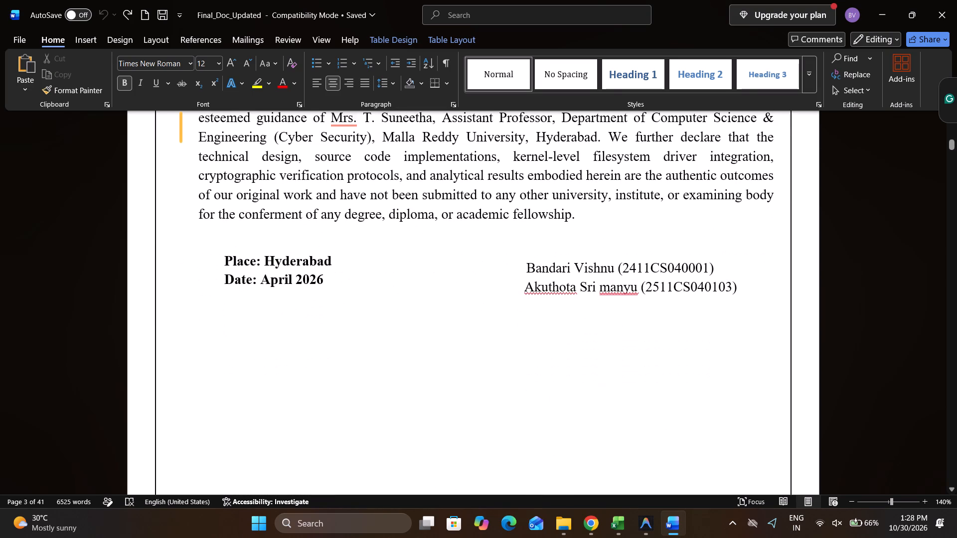
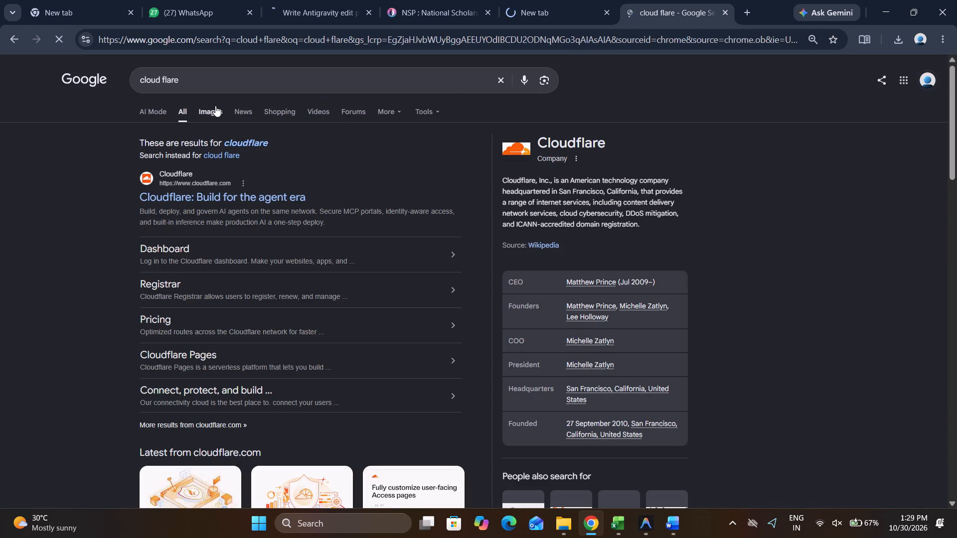
pyautogui.click(216, 109)
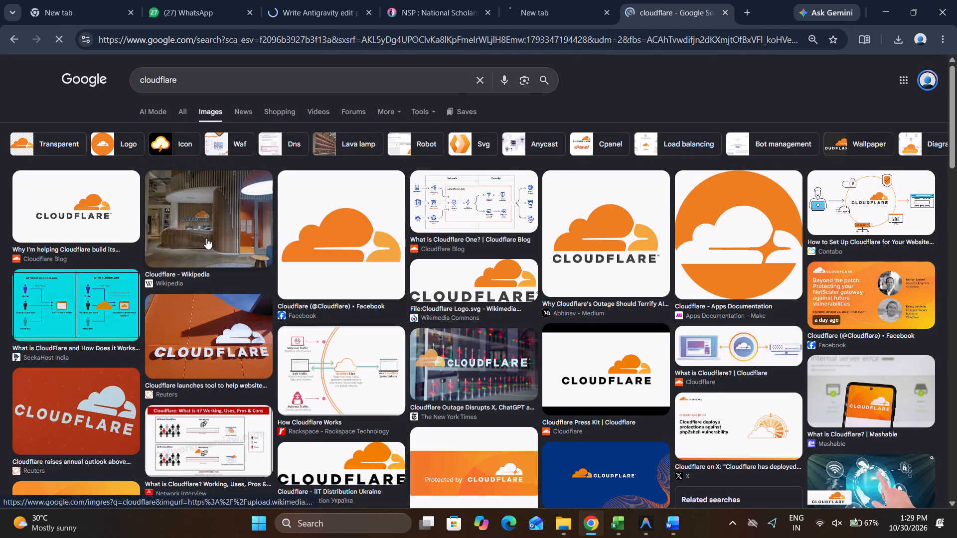
pyautogui.hscroll(4, 206, 238)
pyautogui.hscroll(4, 104, 213)
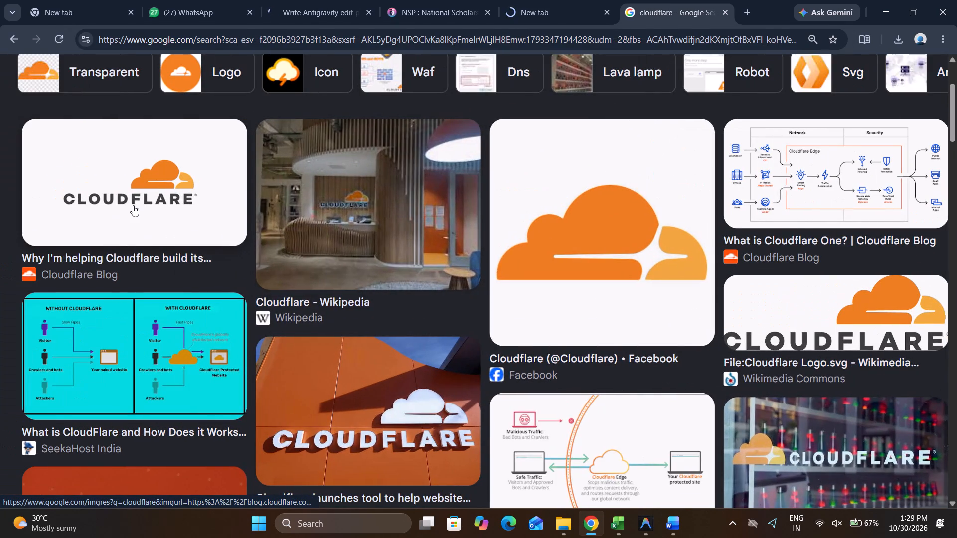
pyautogui.scroll(1, 133, 205)
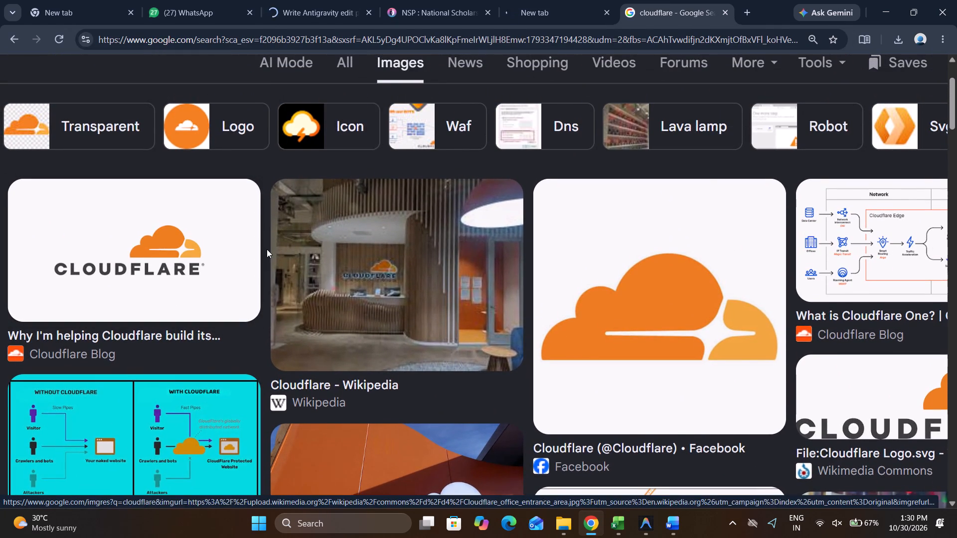
pyautogui.scroll(2, 267, 249)
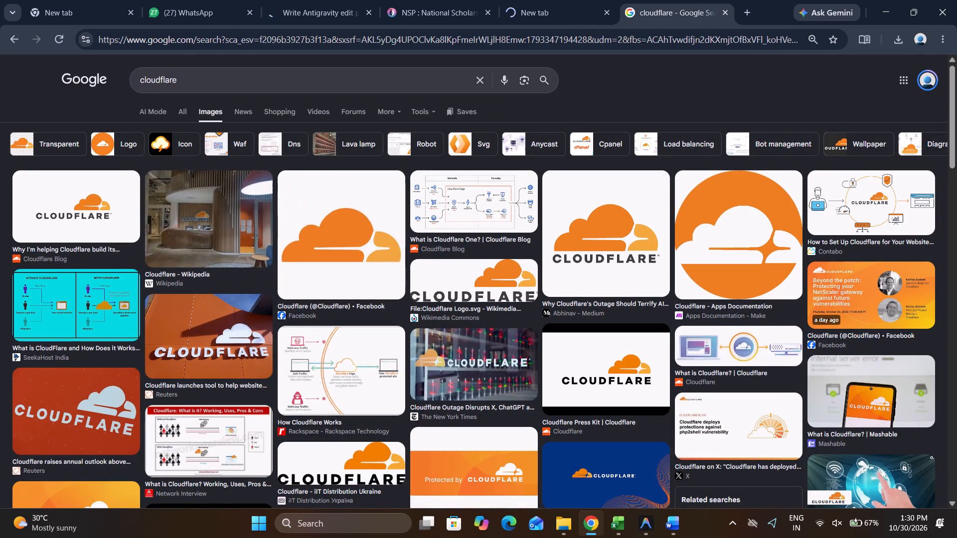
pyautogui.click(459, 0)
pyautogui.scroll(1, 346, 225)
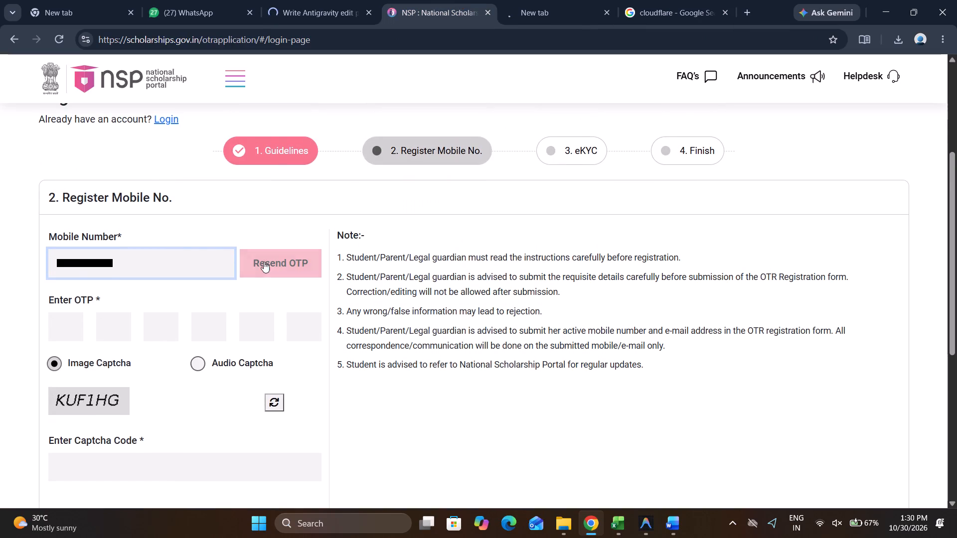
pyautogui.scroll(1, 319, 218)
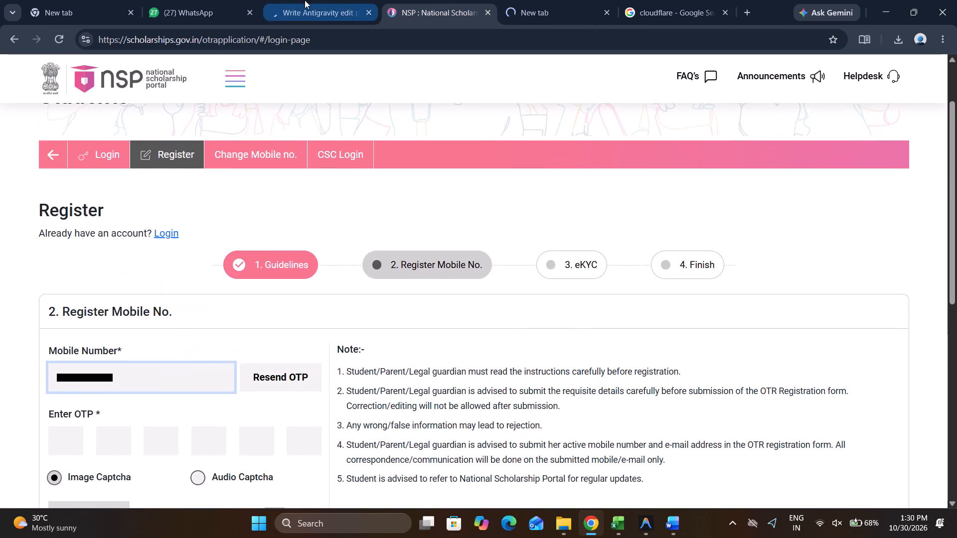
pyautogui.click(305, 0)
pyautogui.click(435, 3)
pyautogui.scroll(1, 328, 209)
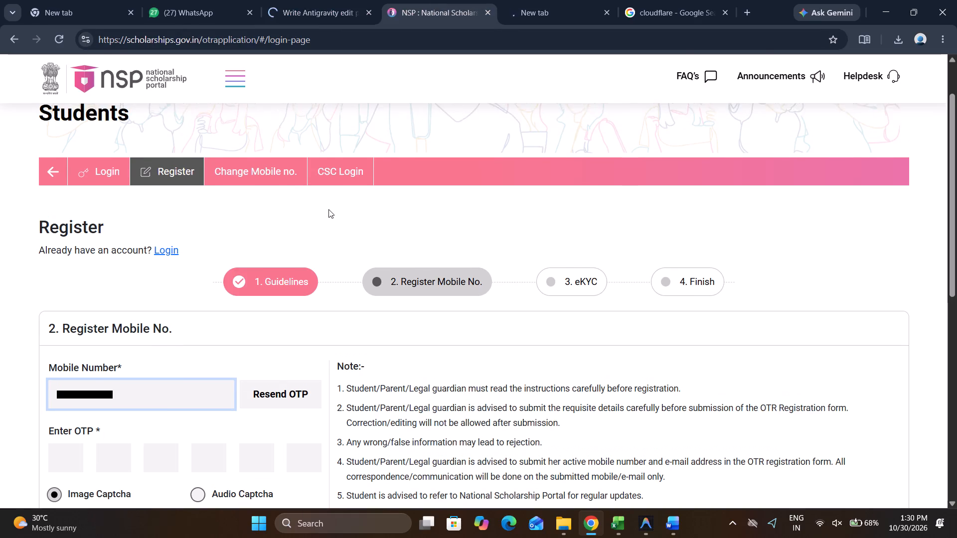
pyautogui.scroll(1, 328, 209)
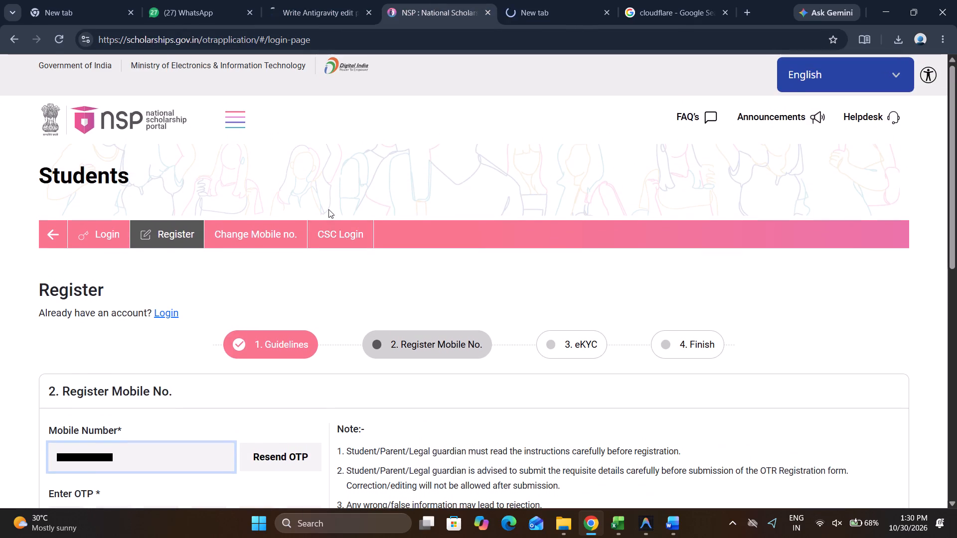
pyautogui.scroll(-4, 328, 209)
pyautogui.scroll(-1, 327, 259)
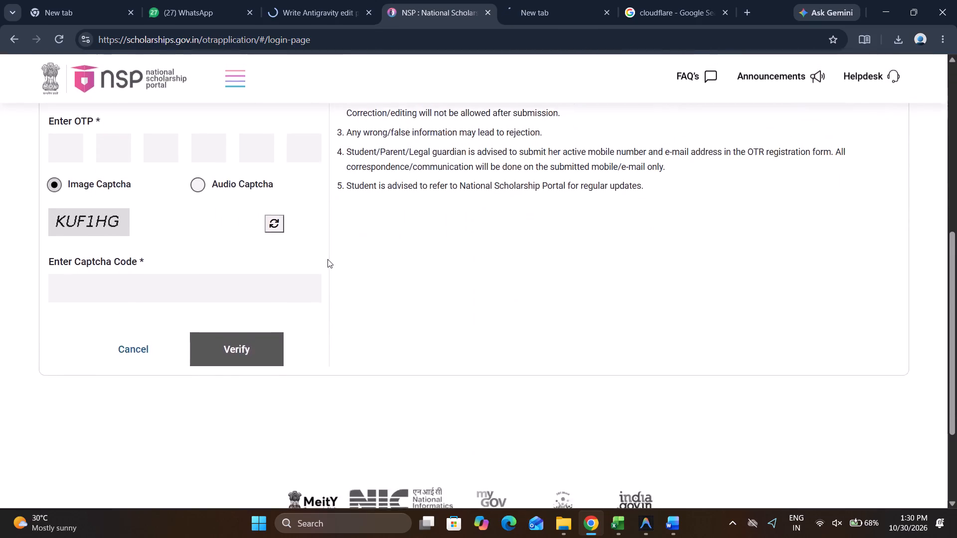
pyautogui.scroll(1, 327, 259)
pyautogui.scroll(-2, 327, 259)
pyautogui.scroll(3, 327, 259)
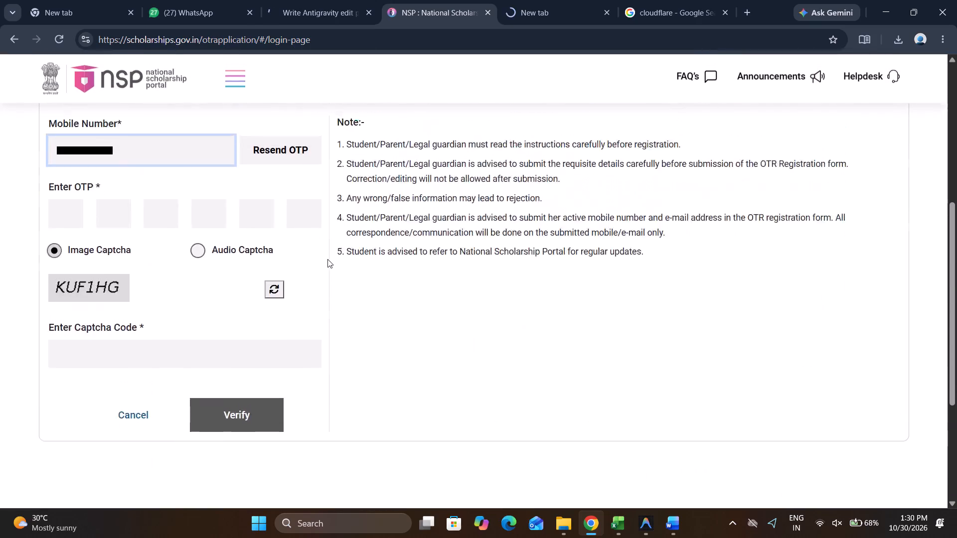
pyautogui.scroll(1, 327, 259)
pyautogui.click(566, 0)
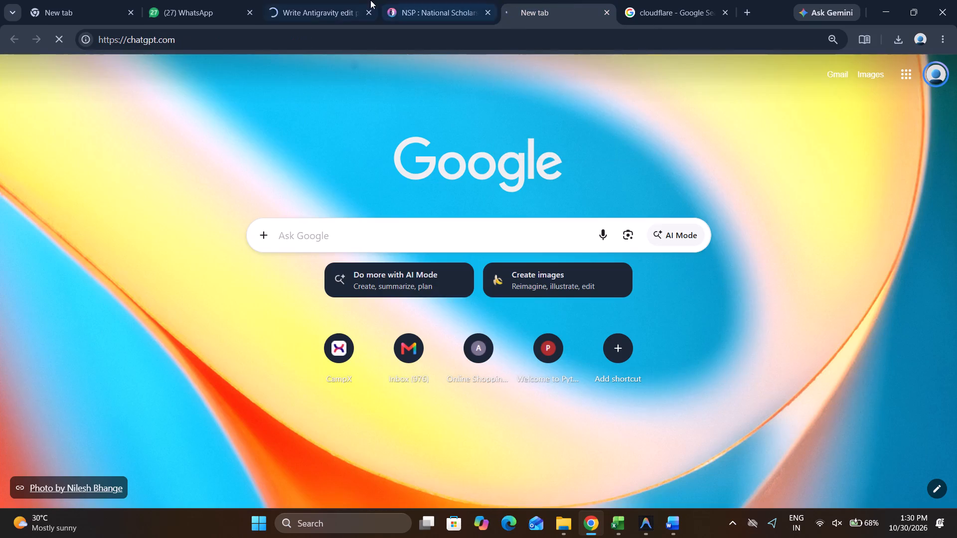
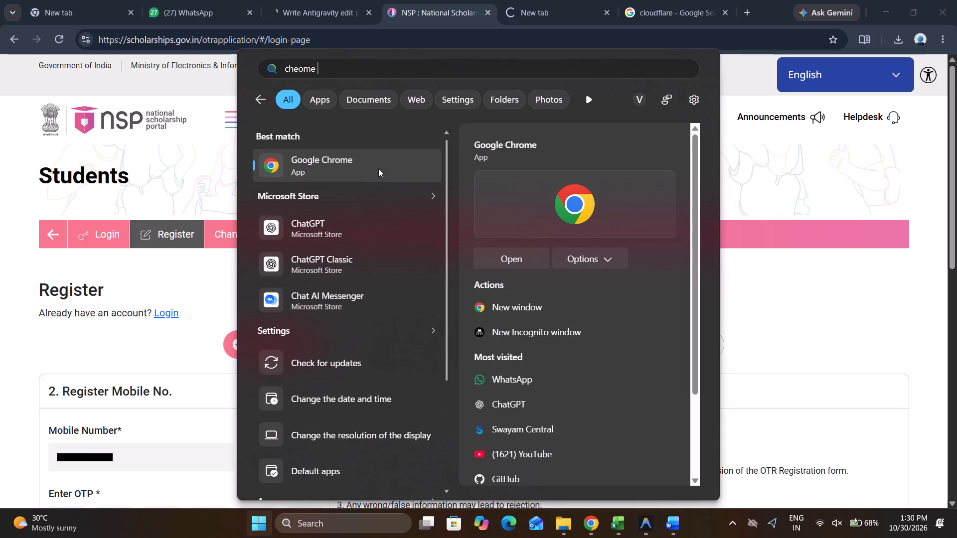
# Correct the Windows search text to find Google Chrome and bring its browser window to the front.
pyautogui.press('BackSpace')
pyautogui.press('BackSpace')
pyautogui.press('BackSpace')
pyautogui.press('BackSpace')
pyautogui.press('BackSpace')
pyautogui.write('roime')
pyautogui.press('space')
pyautogui.press('BackSpace')
pyautogui.press('BackSpace')
pyautogui.press('BackSpace')
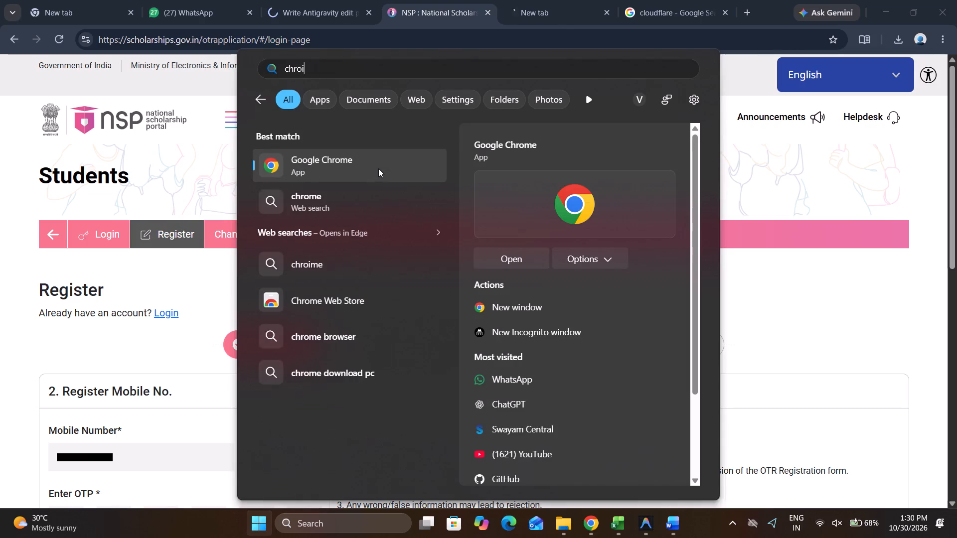
pyautogui.press('BackSpace')
pyautogui.write('ne')
pyautogui.press('space')
pyautogui.press('Return')
pyautogui.click(421, 248)
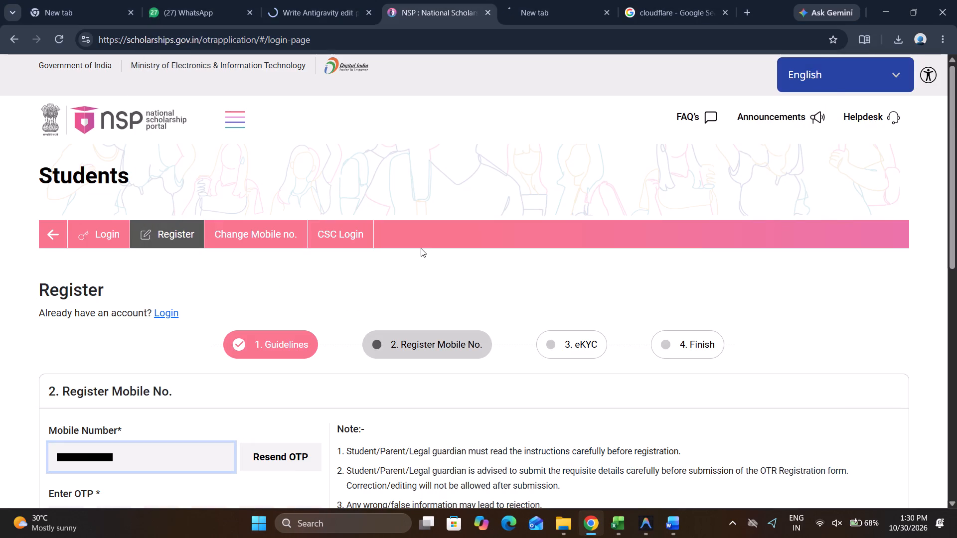
# Open the GitHub site, github.com, in a new browser tab.
pyautogui.hotkey('ctrl', 't')
pyautogui.write('git')
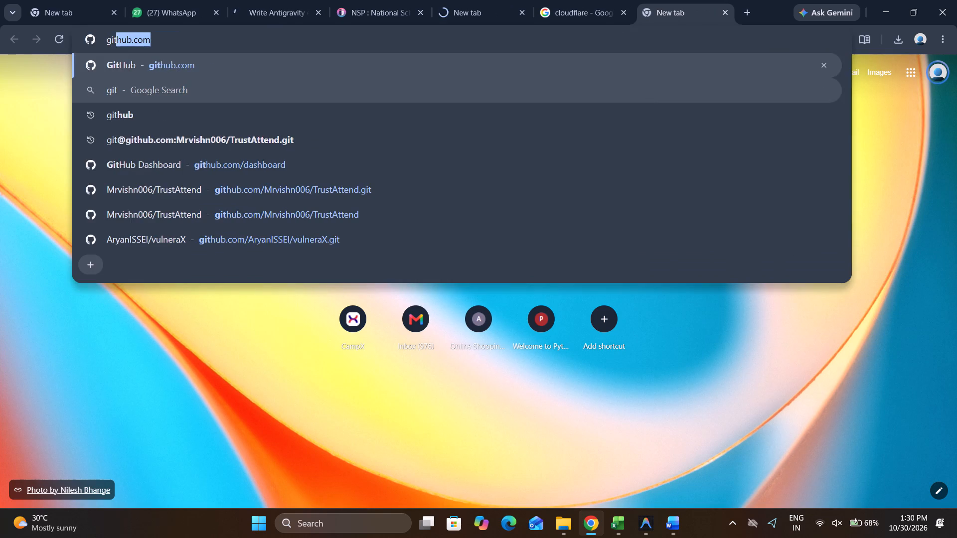
pyautogui.press('Return')
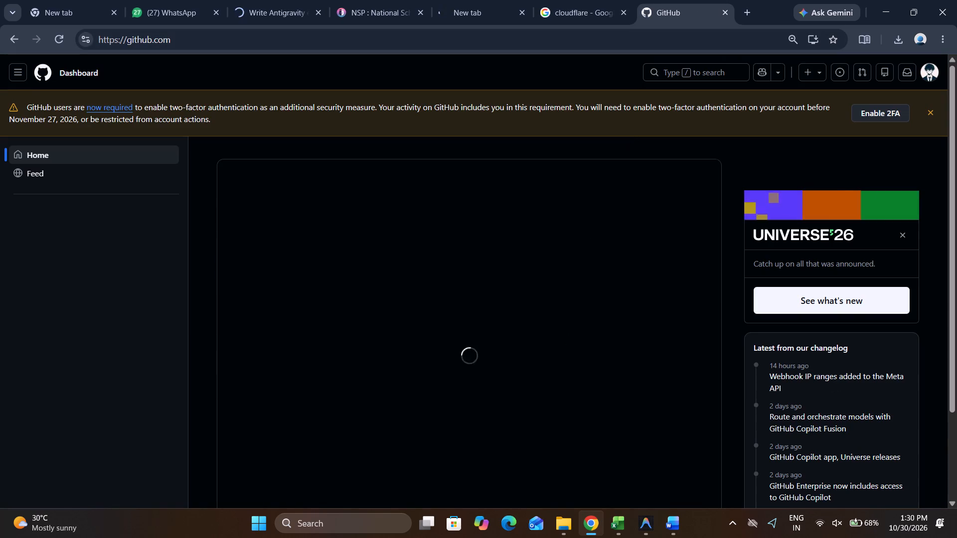
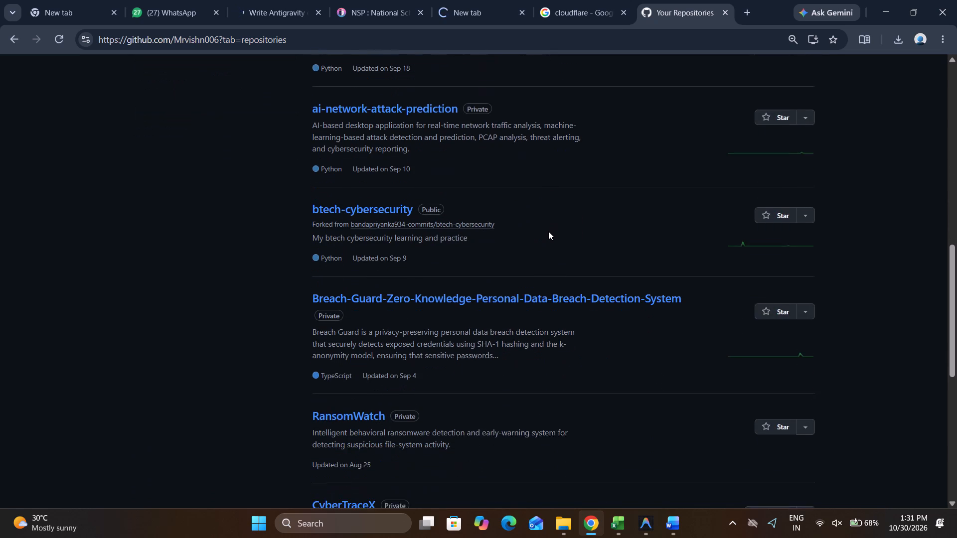
# Open the Breach-Guard-Zero-Knowledge-Personal-Data-Breach-Detection-System repository from the GitHub repositories list.
pyautogui.scroll(1, 548, 231)
pyautogui.moveTo(590, 321); pyautogui.dragTo(595, 317)
pyautogui.click(595, 317)
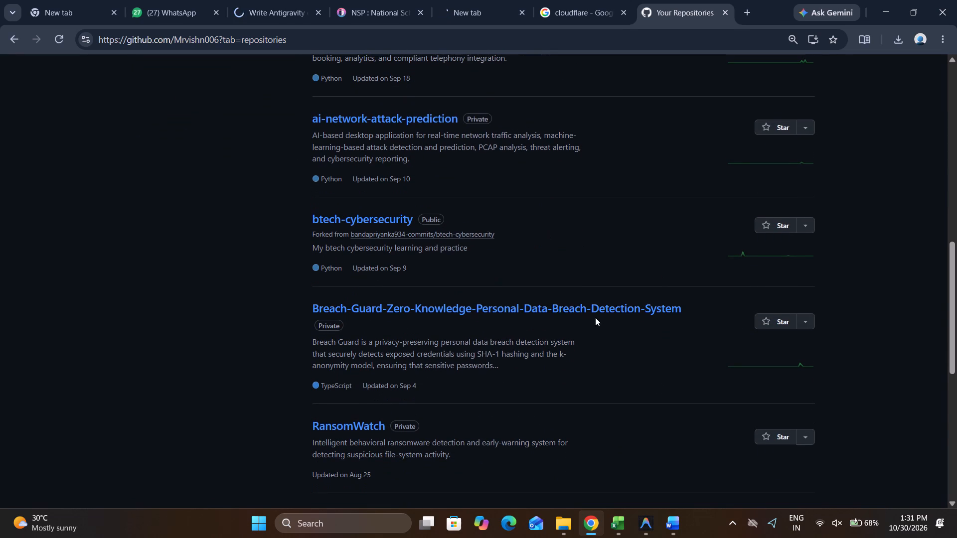
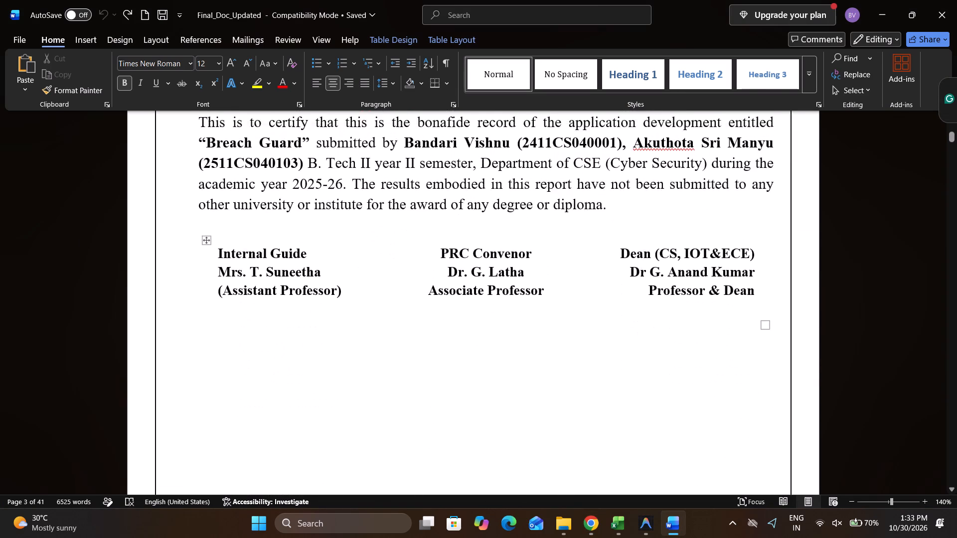
# Review the Breach Guard report's Certificate, ACKNOWLEDGEMENTS and ABSTRACT pages in Word.
pyautogui.scroll(-1, 452, 269)
pyautogui.scroll(2, 452, 269)
pyautogui.scroll(-1, 452, 269)
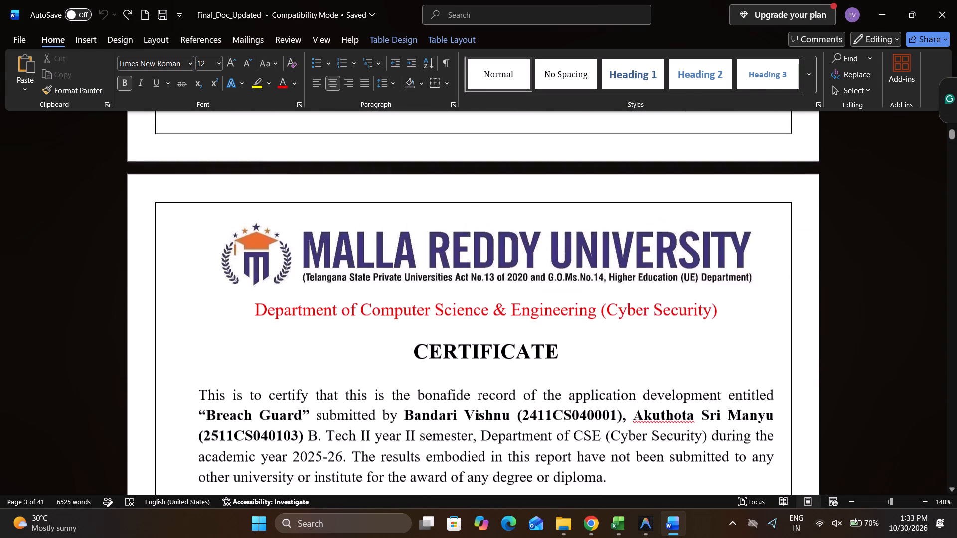
pyautogui.scroll(-3, 452, 269)
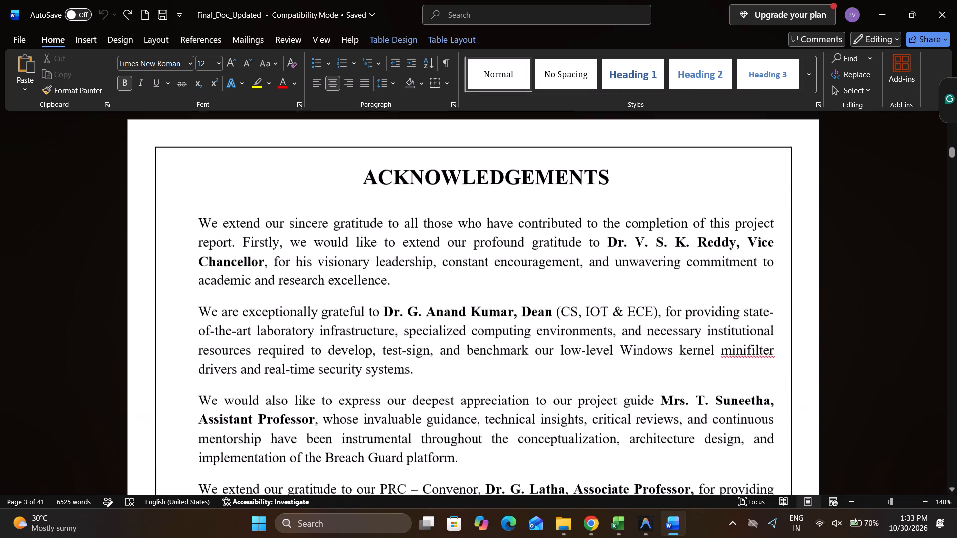
pyautogui.scroll(-2, 452, 269)
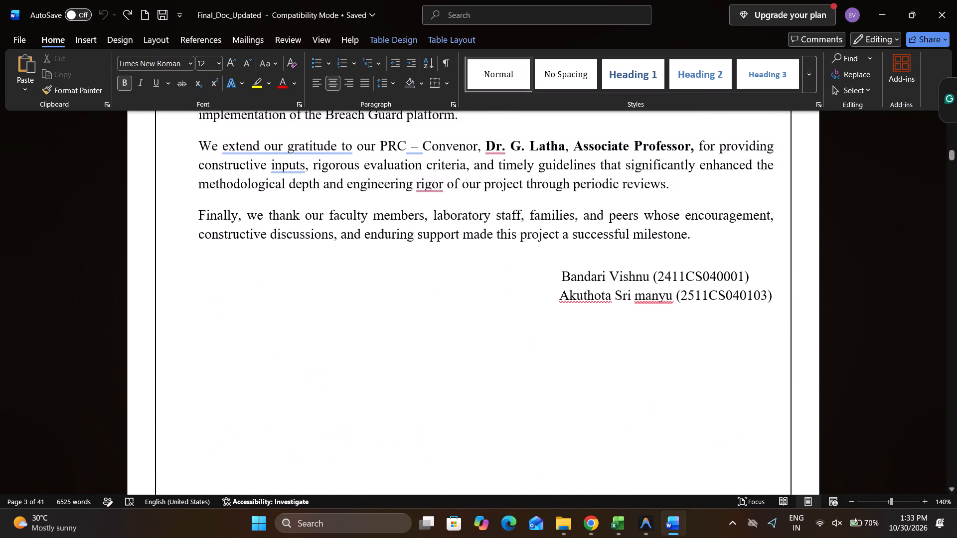
pyautogui.scroll(-3, 452, 269)
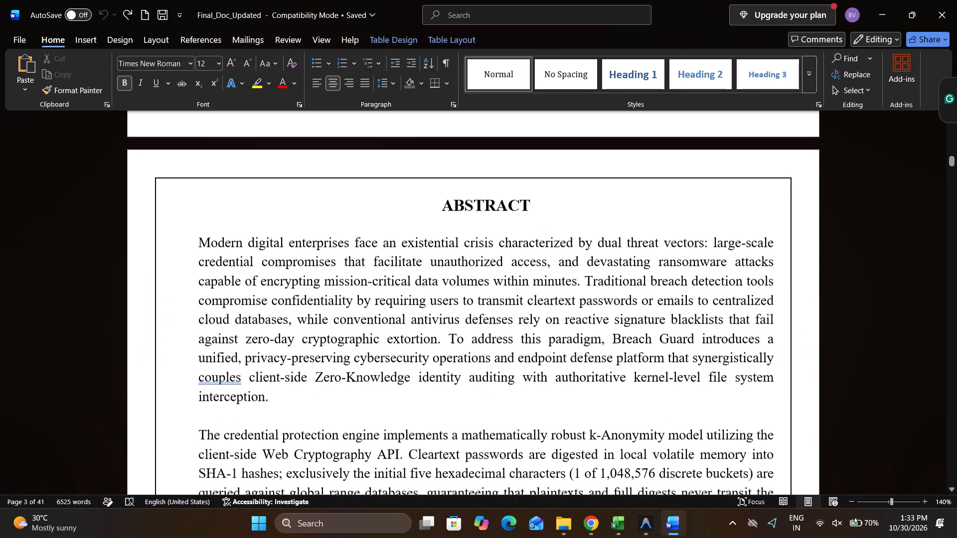
pyautogui.scroll(-2, 452, 269)
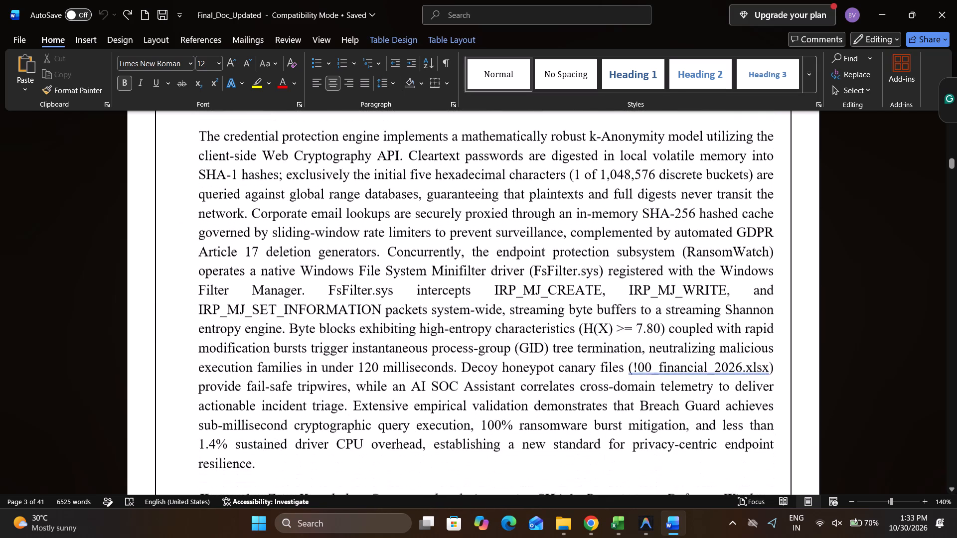
# Check the report's chapter contents tables and its lists of screenshots and resultant tables.
pyautogui.scroll(-4, 452, 269)
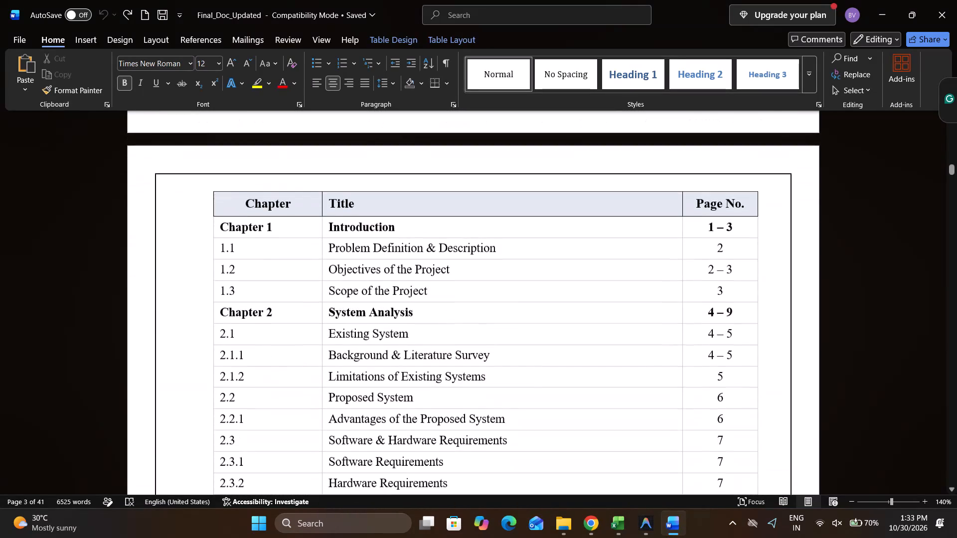
pyautogui.scroll(-1, 452, 269)
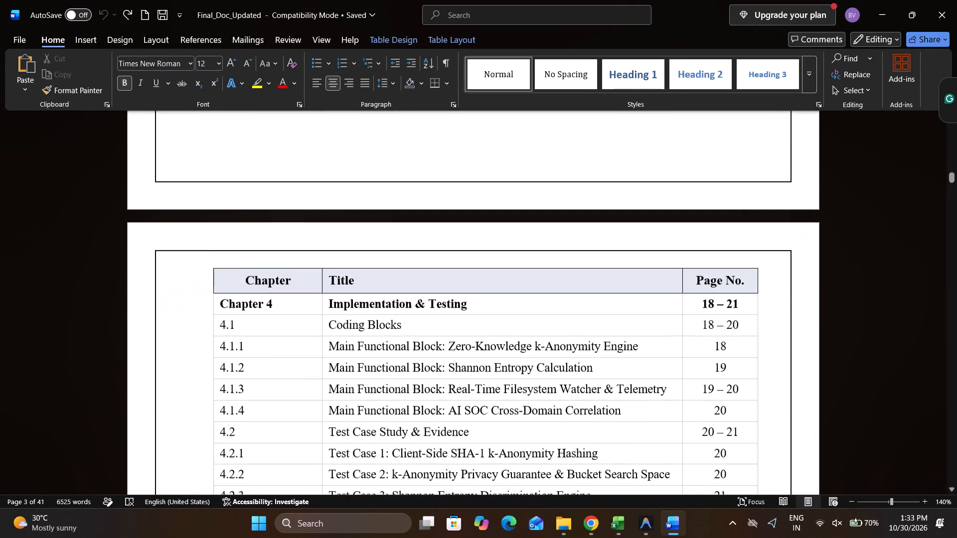
pyautogui.scroll(-4, 452, 269)
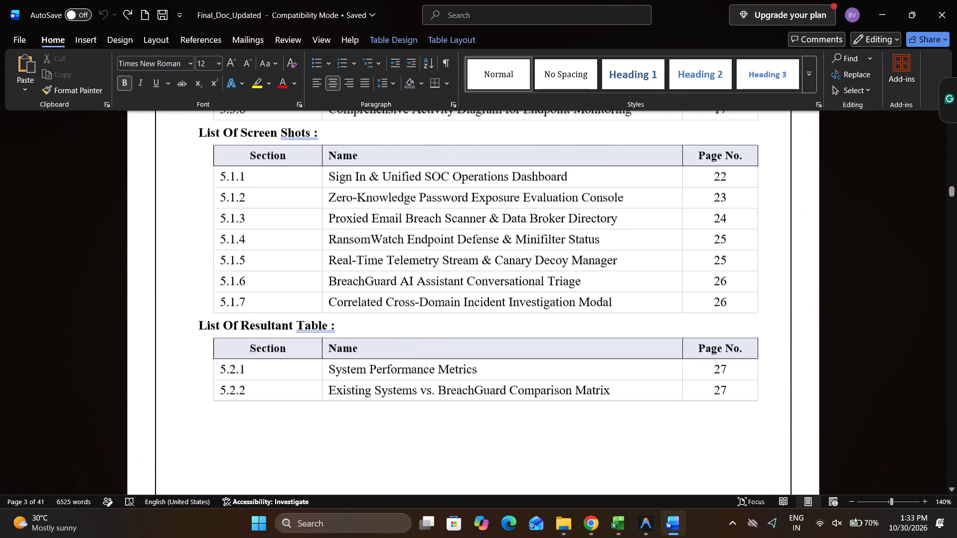
# Read through the Chapter 1 introduction and section 1.1 Problem Definition & Description for layout and stretched lines.
pyautogui.scroll(-1, 452, 269)
pyautogui.scroll(1, 452, 269)
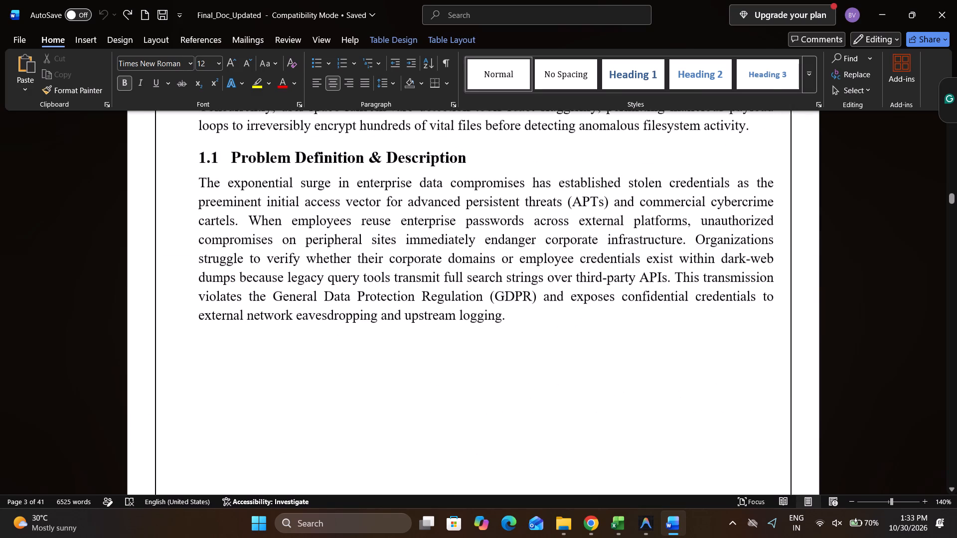
pyautogui.scroll(1, 452, 269)
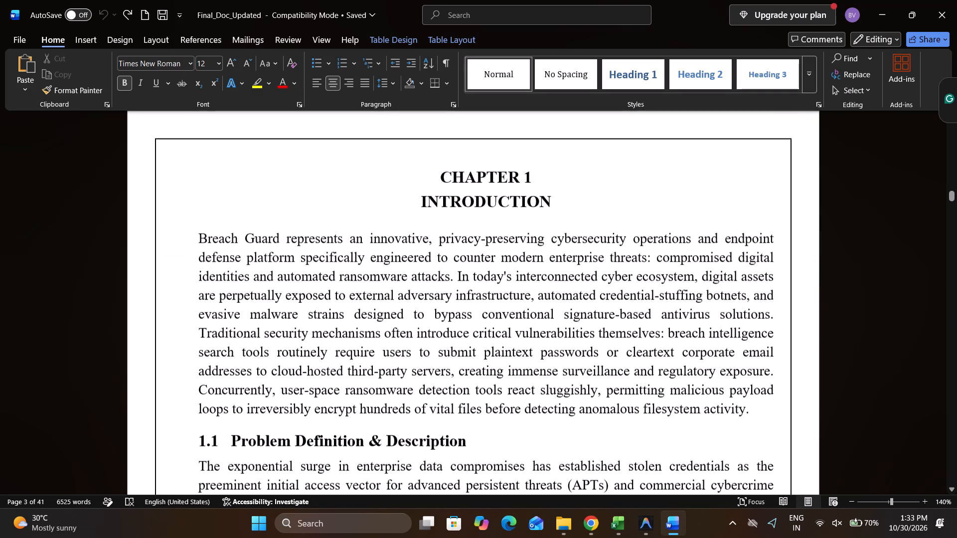
pyautogui.scroll(1, 452, 269)
pyautogui.scroll(-2, 452, 269)
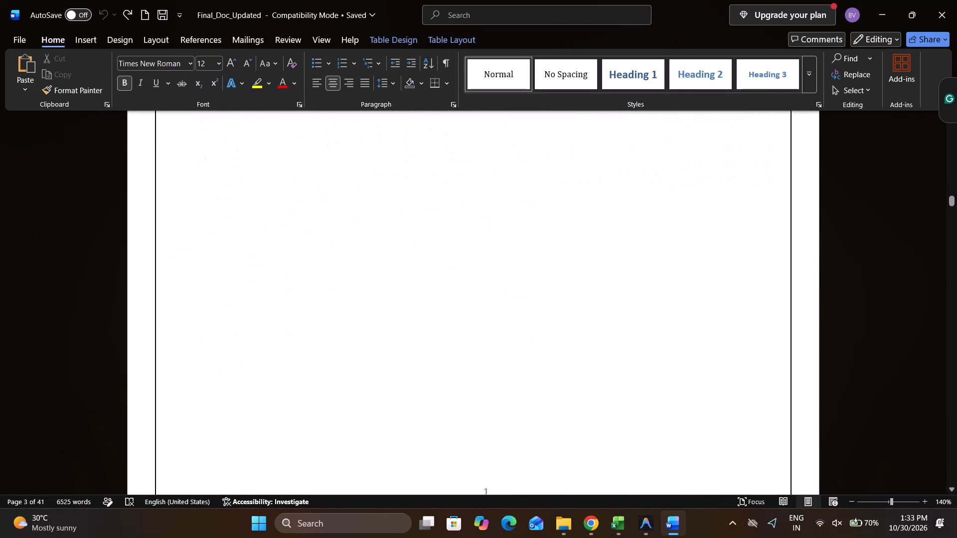
pyautogui.scroll(-2, 452, 269)
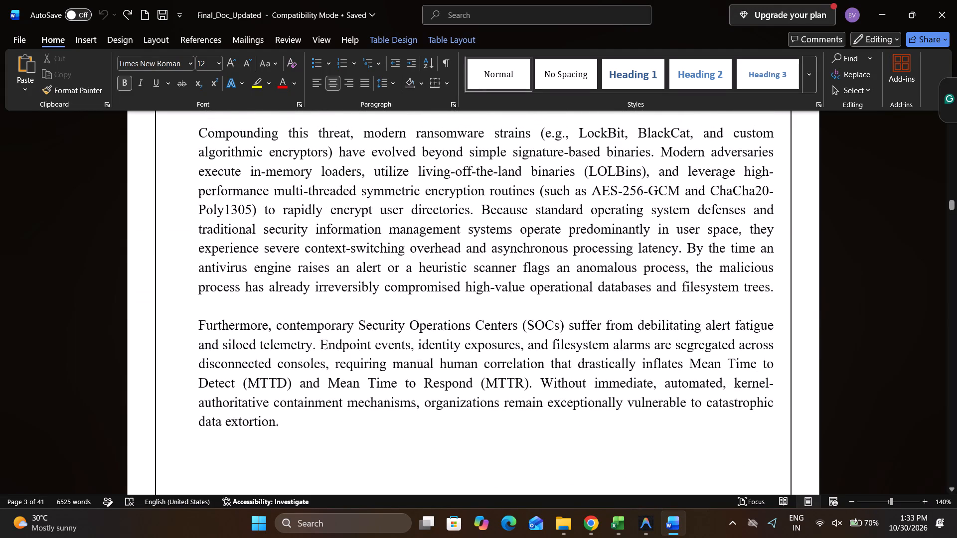
# Check the closing paragraphs of section 1.1 and the bulleted list in section 1.2 Objectives of the Project.
pyautogui.tripleClick(452, 269)
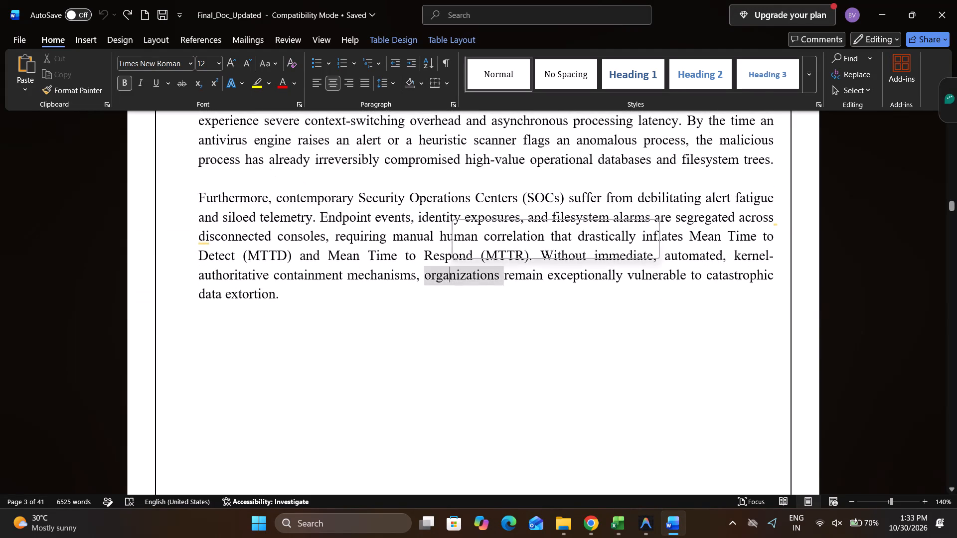
pyautogui.click(437, 326)
pyautogui.scroll(-4, 437, 326)
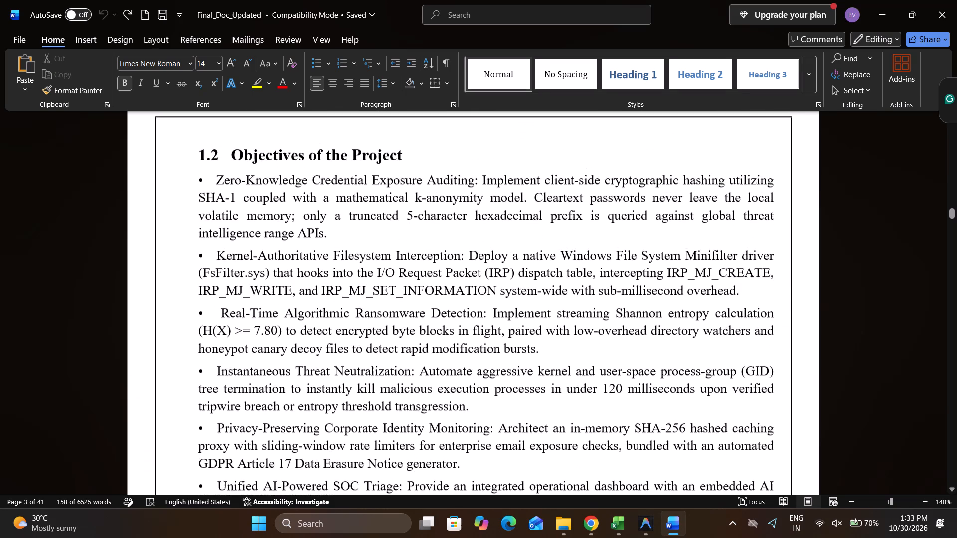
pyautogui.scroll(-3, 437, 326)
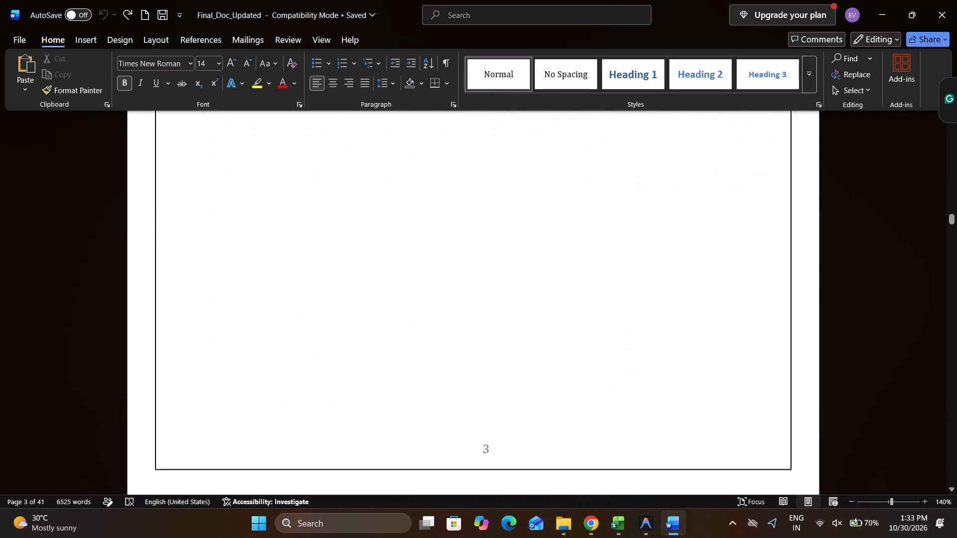
# Review section 2.1 Existing System, including the Background & Literature Survey entries and Limitations of Existing Systems, up to section 2.2 Proposed System.
pyautogui.scroll(-1, 437, 326)
pyautogui.scroll(2, 437, 326)
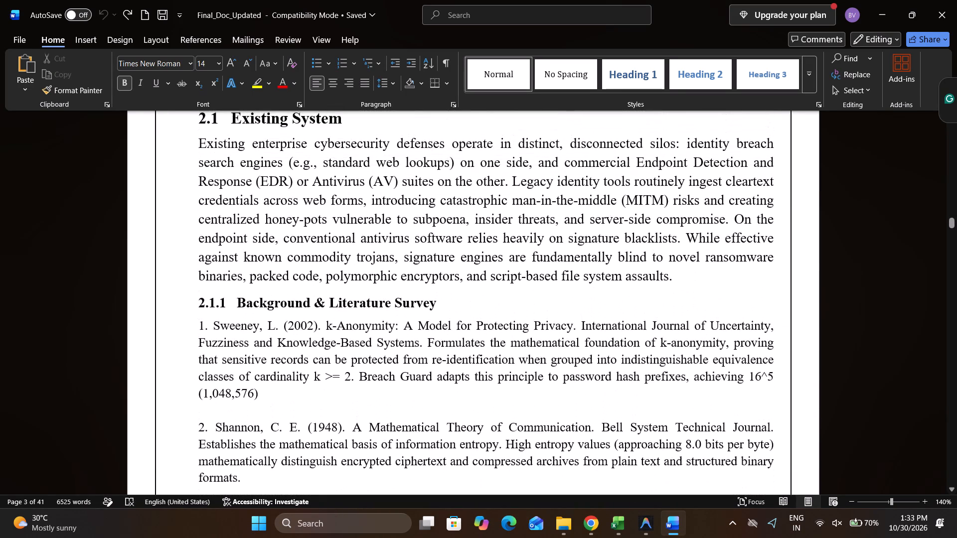
pyautogui.scroll(-4, 437, 326)
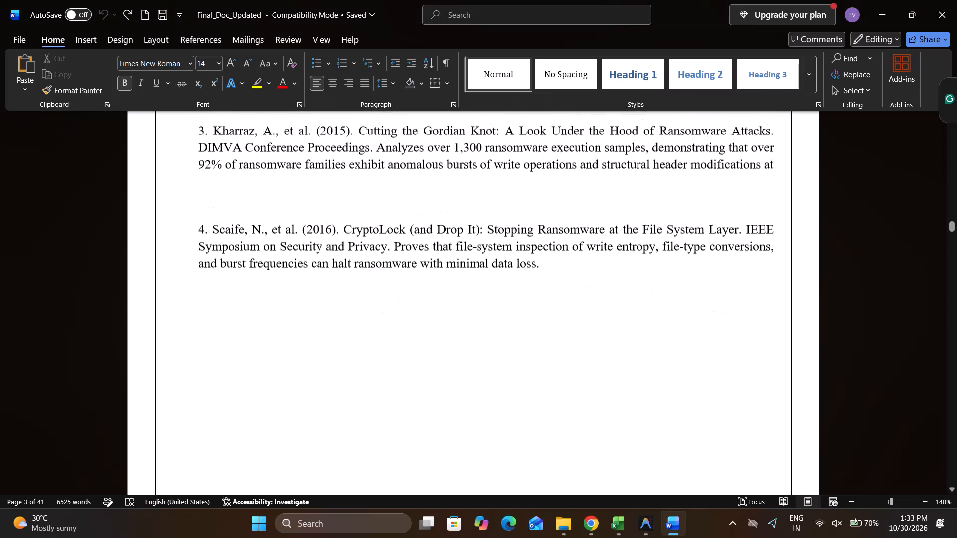
pyautogui.scroll(-2, 437, 326)
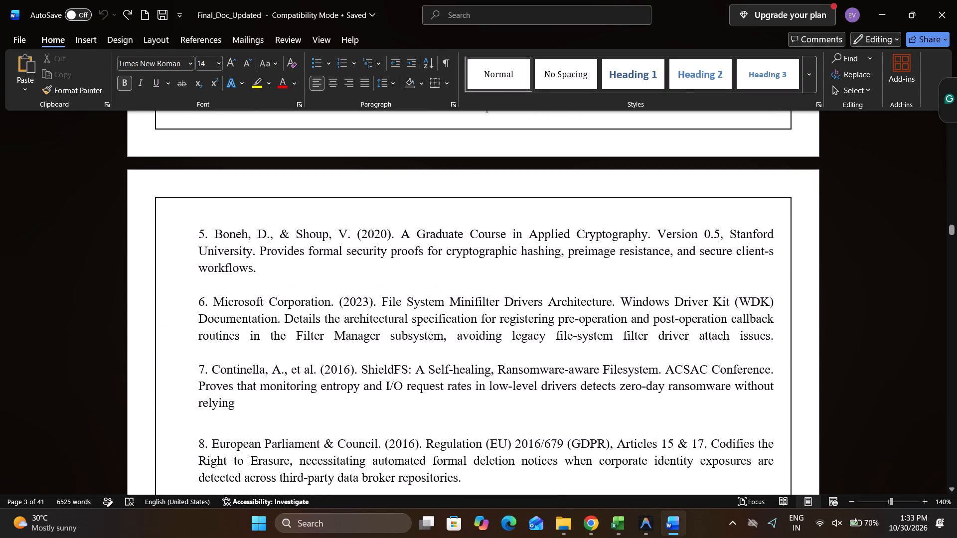
pyautogui.scroll(-3, 437, 326)
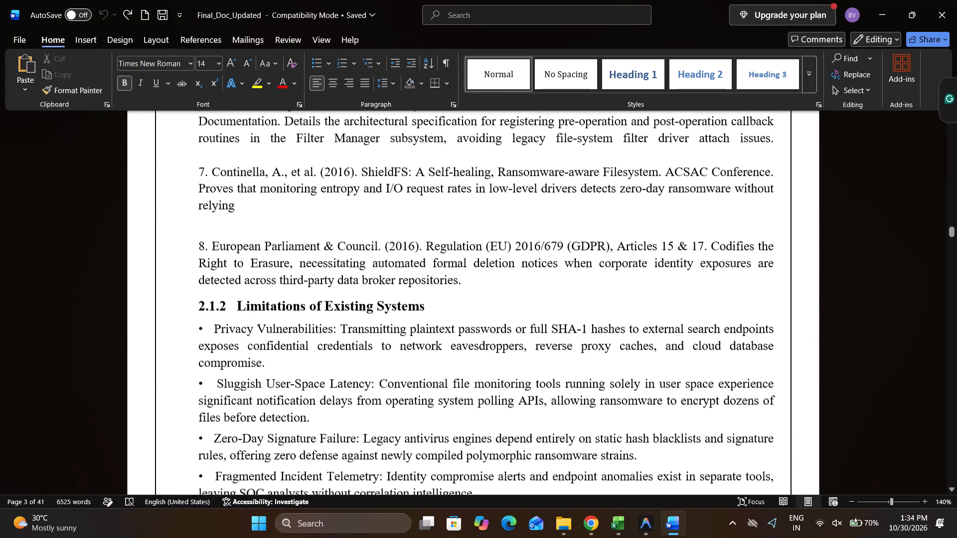
pyautogui.scroll(-3, 437, 326)
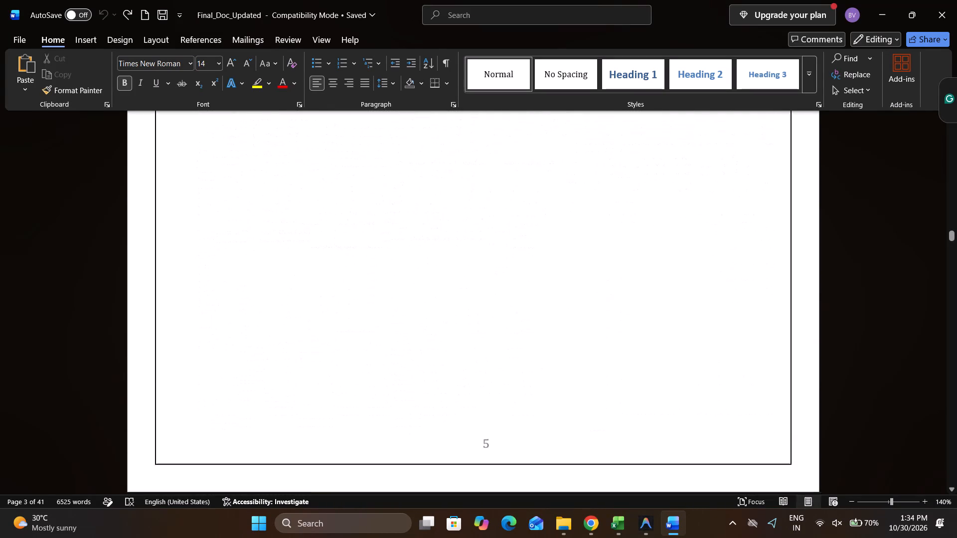
pyautogui.scroll(-3, 437, 326)
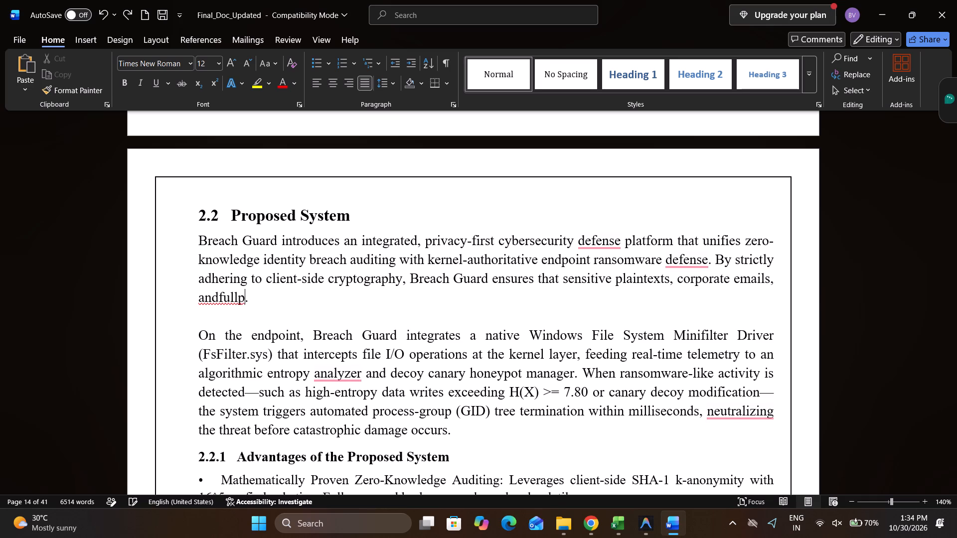
# Delete the leftover "andfullp" and the comma before it in section 2.2's first paragraph, ending the sentence with "corporate emails.".
pyautogui.press('BackSpace')
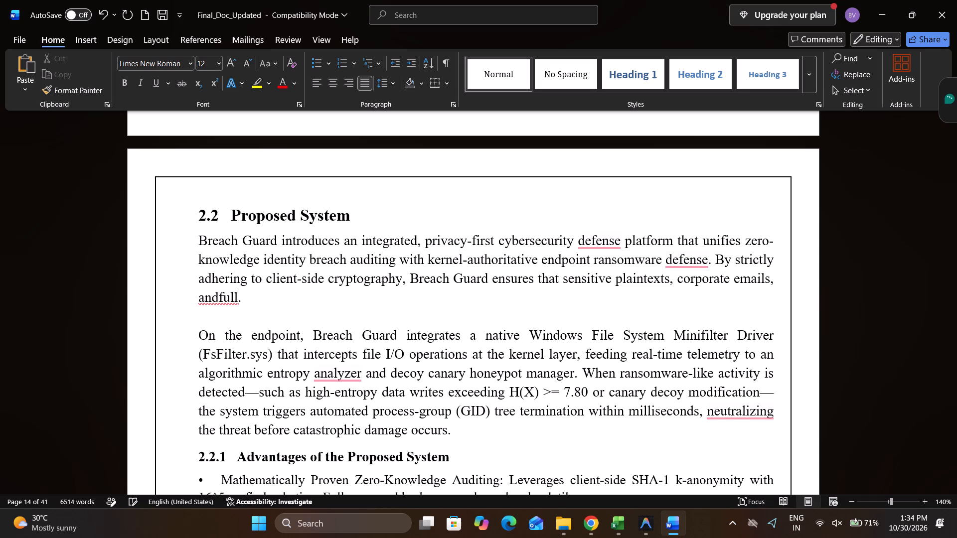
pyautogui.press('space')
pyautogui.press('BackSpace')
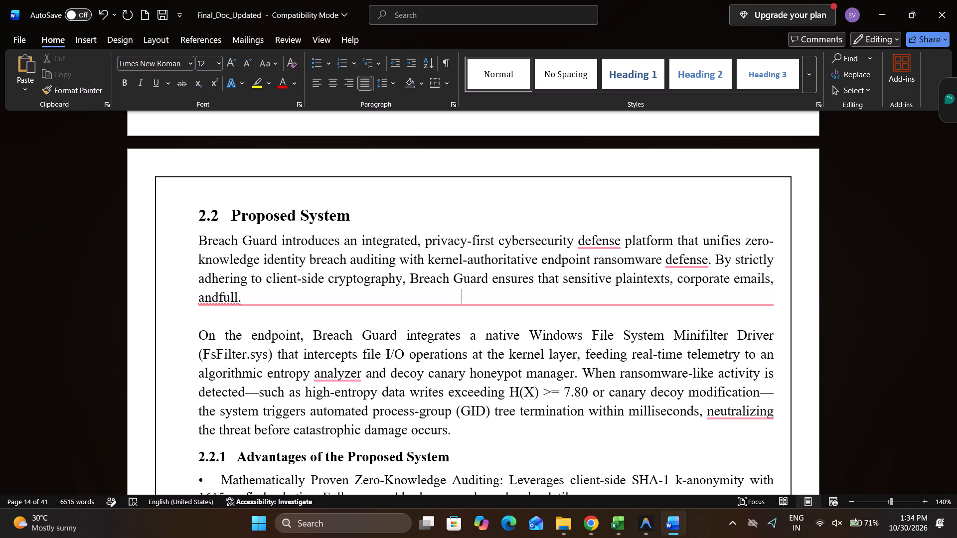
pyautogui.press('BackSpace')
pyautogui.press('BackSpace')
pyautogui.press('BackSpace')
pyautogui.press('BackSpace')
pyautogui.press('BackSpace')
pyautogui.press('BackSpace')
pyautogui.press('BackSpace')
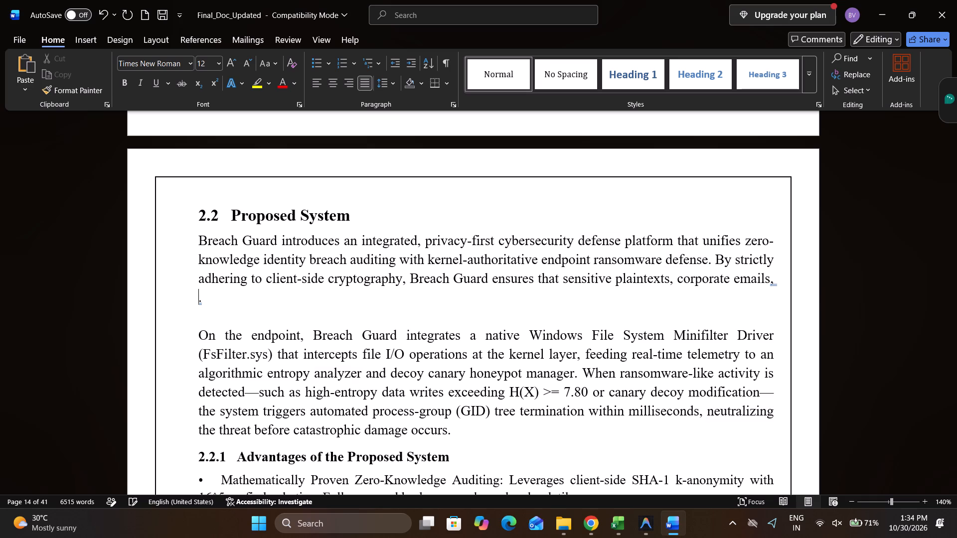
pyautogui.press('BackSpace')
pyautogui.press('Right')
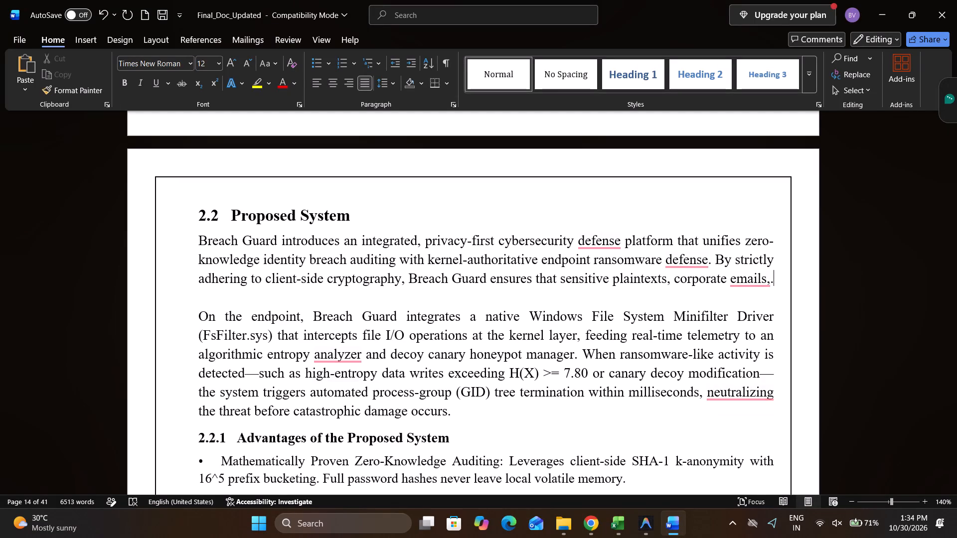
pyautogui.press('BackSpace')
pyautogui.press('BackSpace')
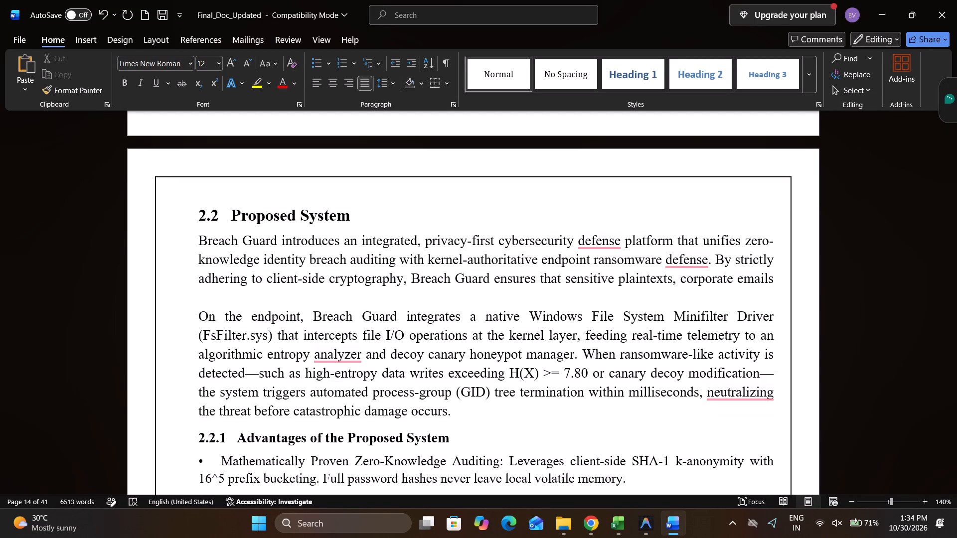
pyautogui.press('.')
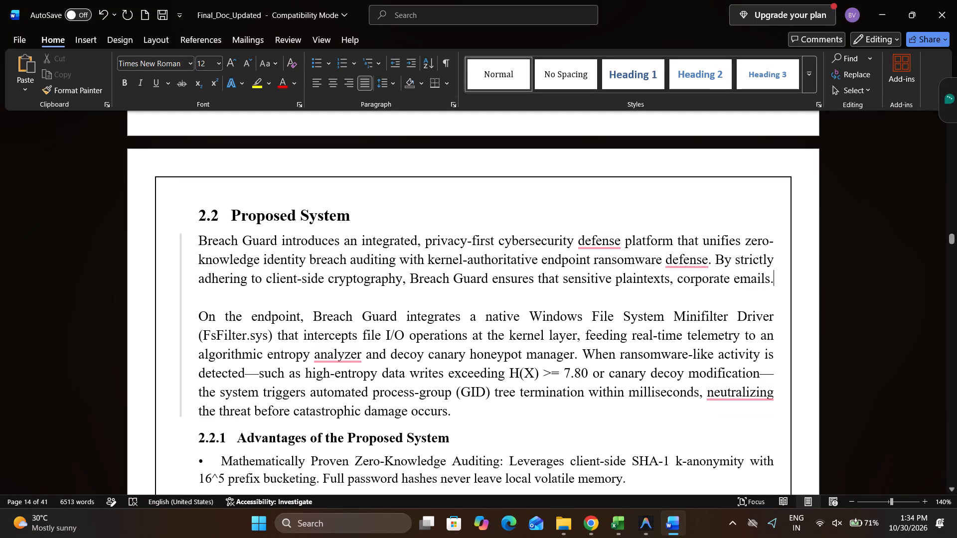
# Review section 2.2 Proposed System and the advantages listed in section 2.2.1.
pyautogui.scroll(-1, 192, 424)
pyautogui.click(245, 381)
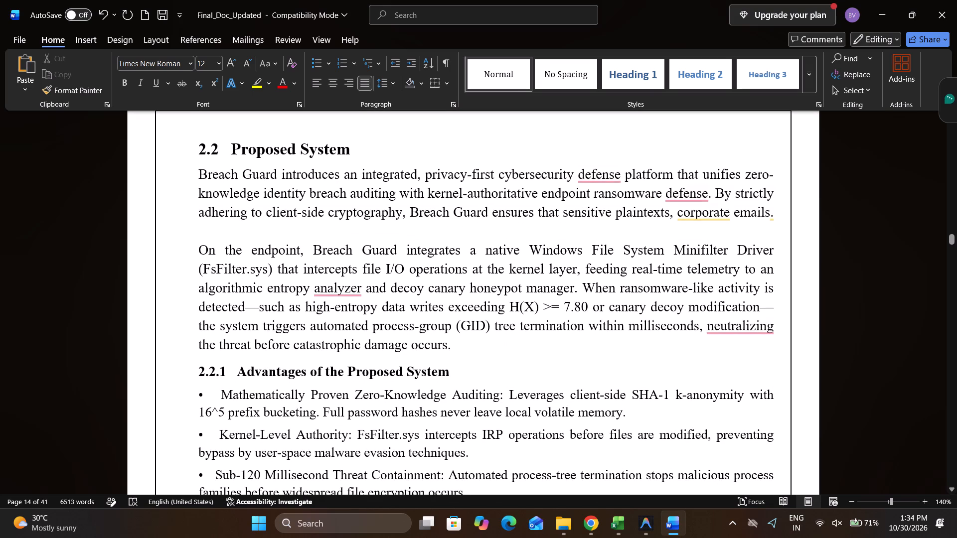
pyautogui.scroll(1, 340, 339)
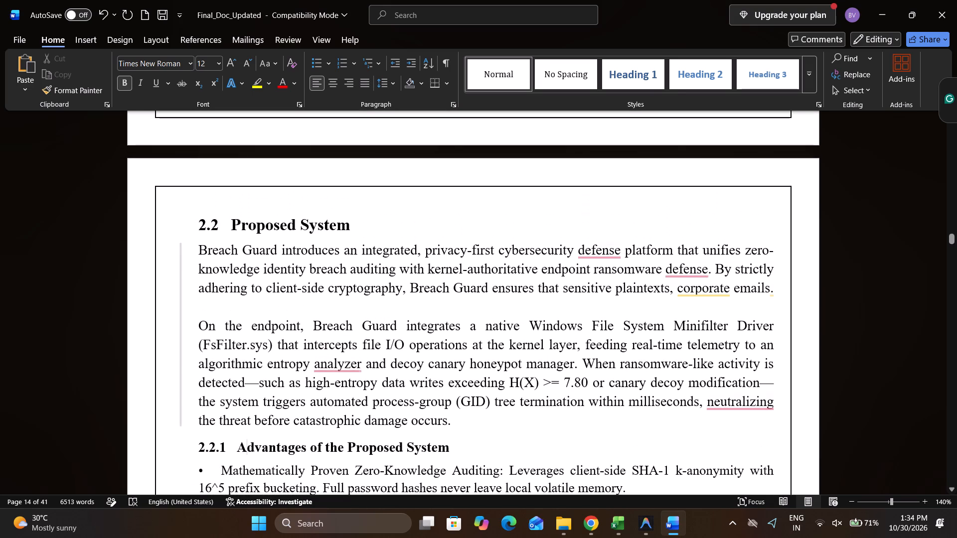
pyautogui.scroll(-2, 353, 309)
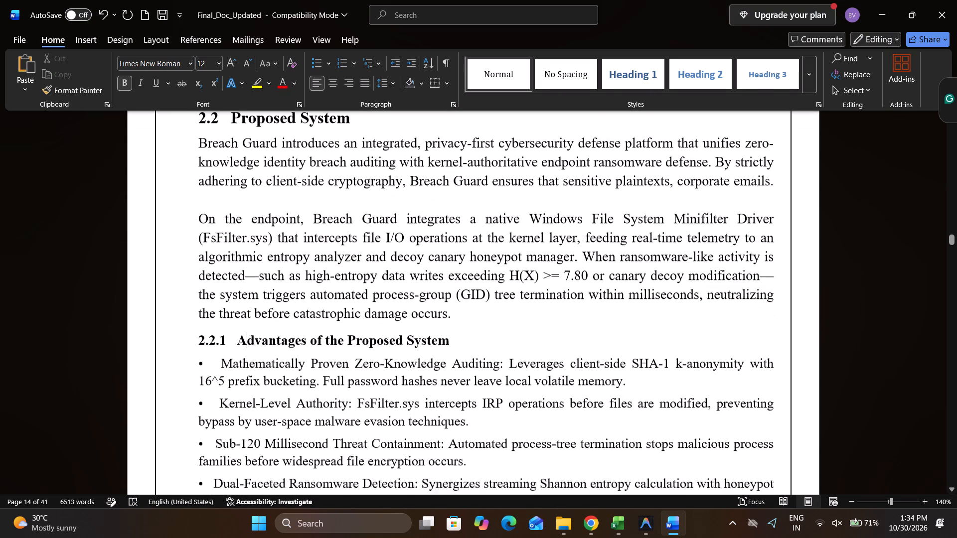
pyautogui.scroll(-4, 353, 309)
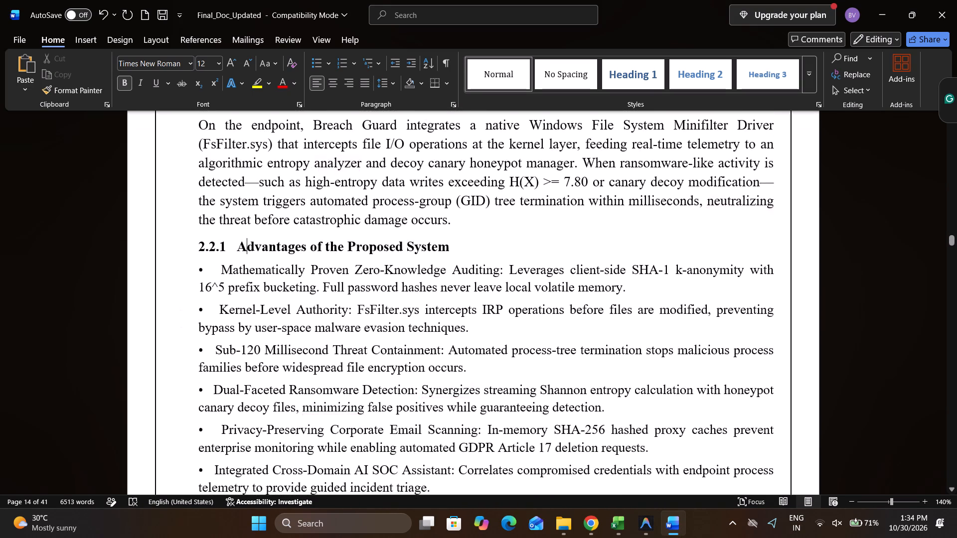
pyautogui.scroll(-3, 324, 330)
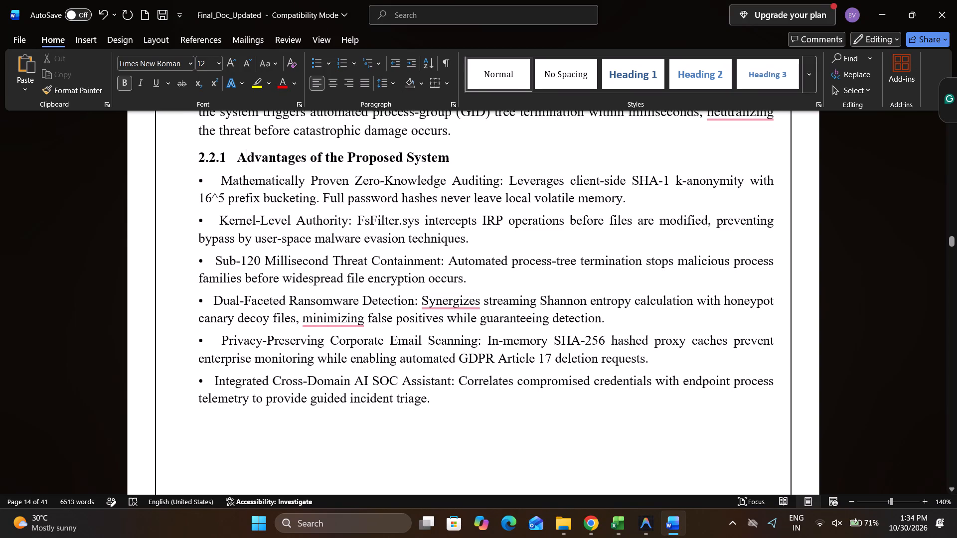
pyautogui.scroll(-3, 324, 330)
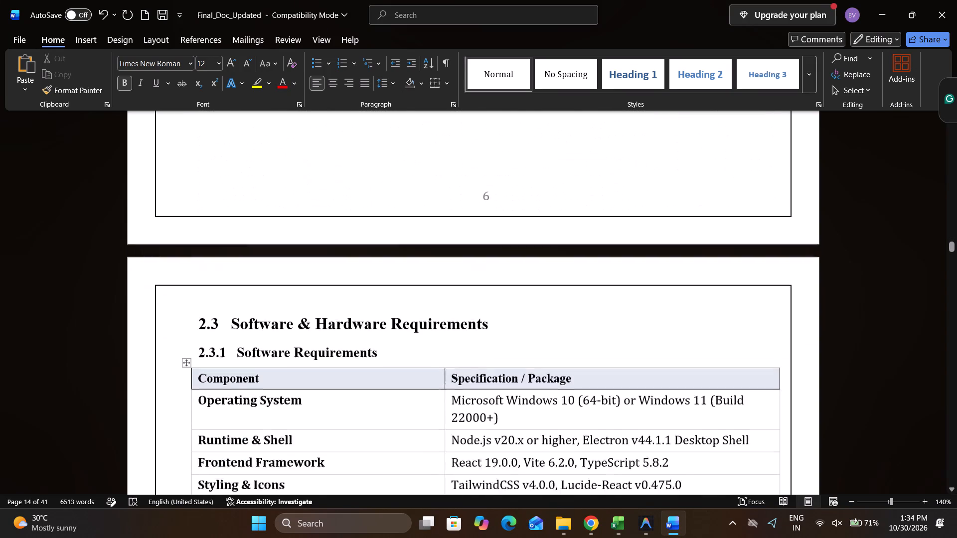
# Review the section 2.3 requirements tables and the section 2.4 Feasibility Study paragraphs, looking for stretched last lines.
pyautogui.scroll(-2, 324, 330)
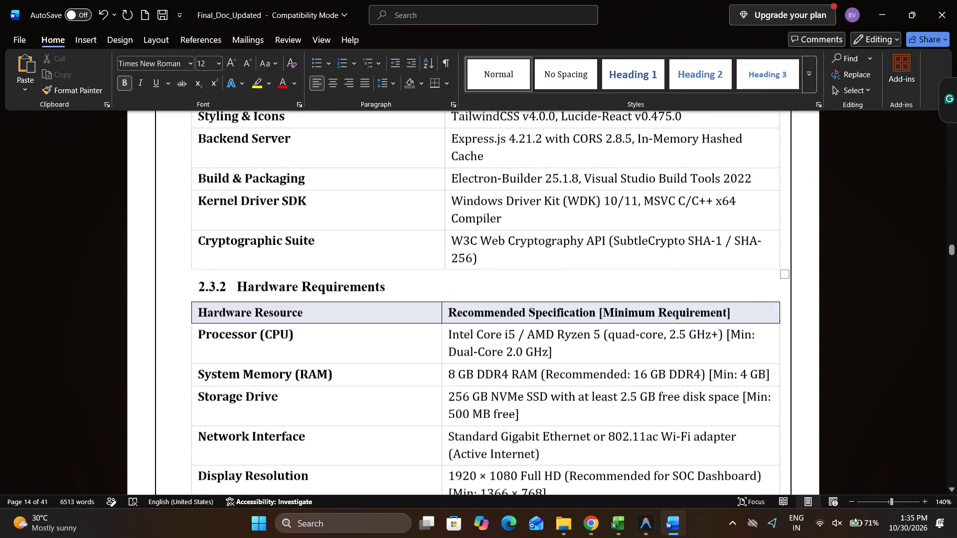
pyautogui.scroll(-3, 324, 330)
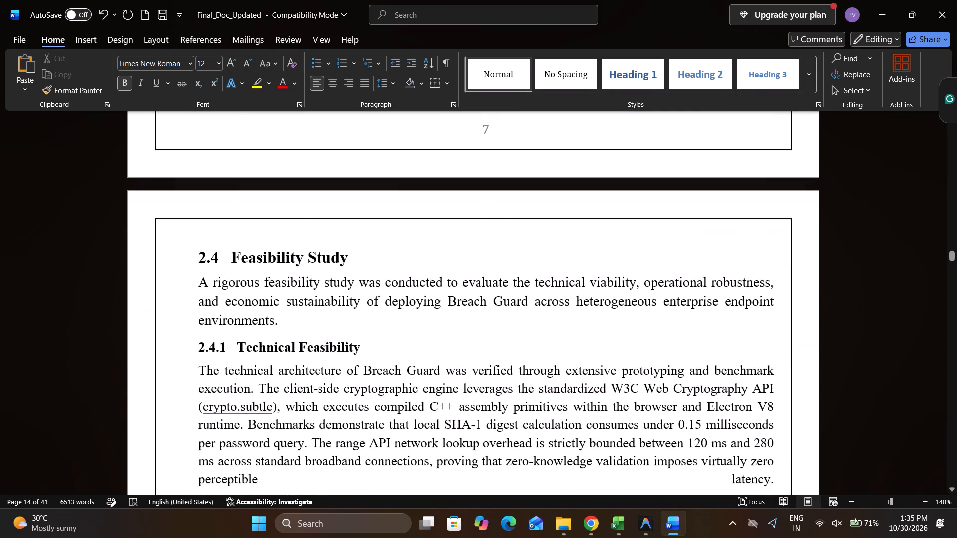
pyautogui.scroll(-3, 324, 330)
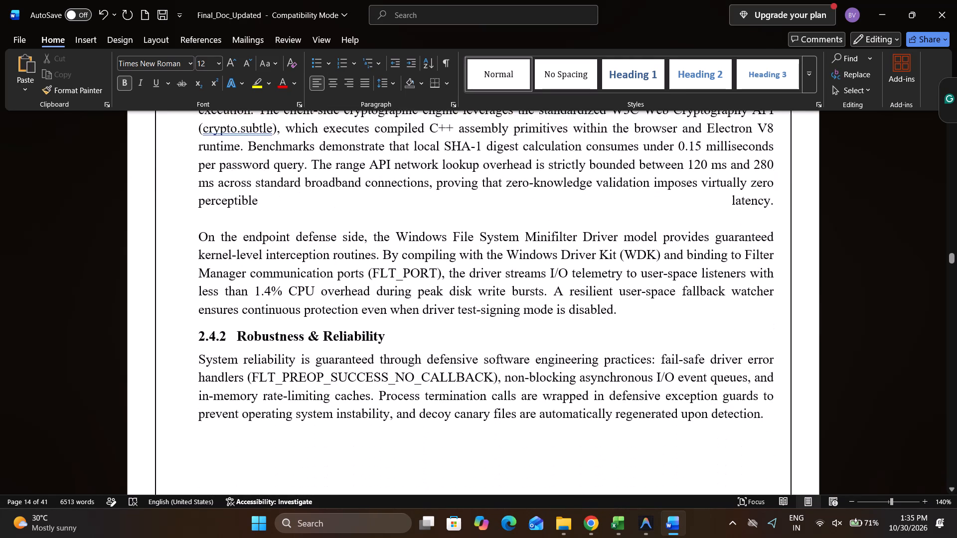
pyautogui.scroll(-4, 325, 324)
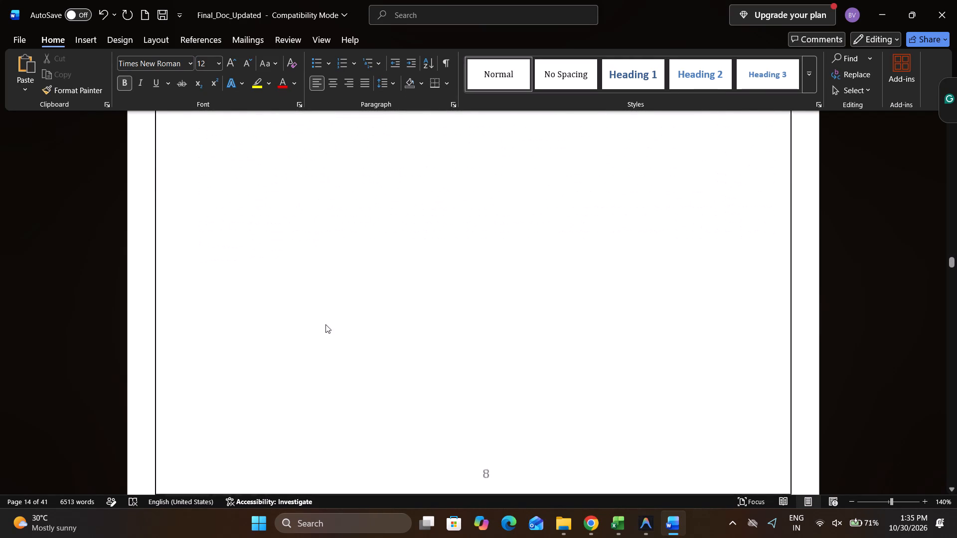
pyautogui.scroll(-2, 325, 324)
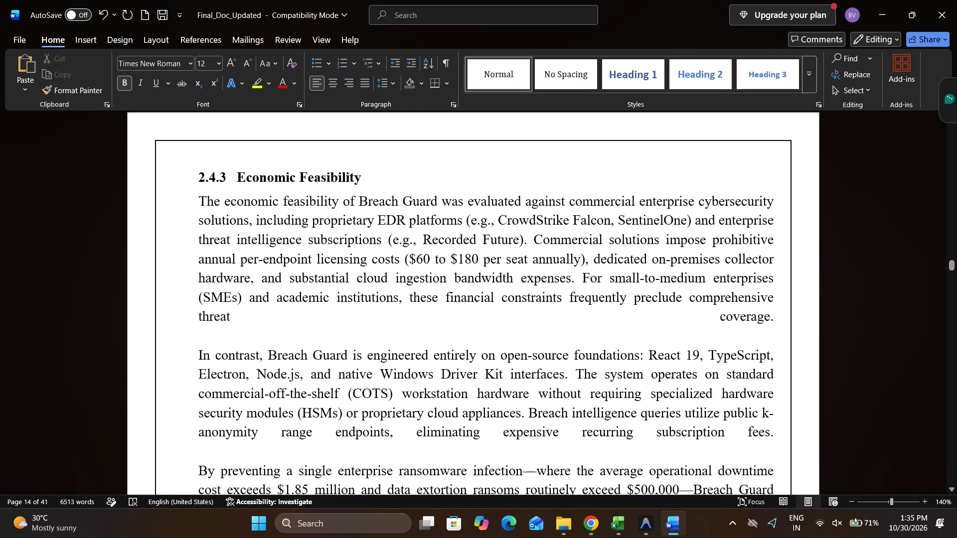
# Remove the word "coverage" from the end of section 2.4.3's first paragraph so its last line reads "threat.".
pyautogui.doubleClick(761, 315)
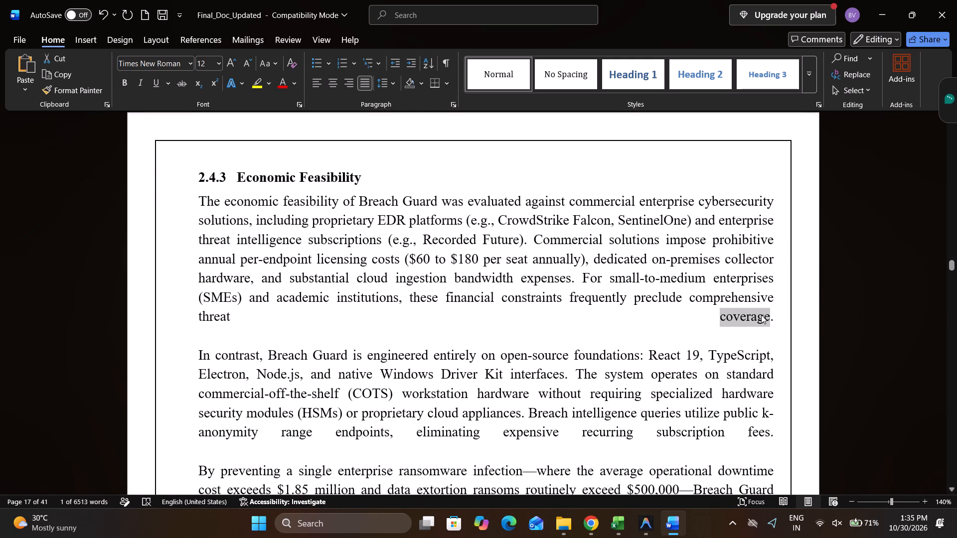
pyautogui.press('space')
pyautogui.press('0')
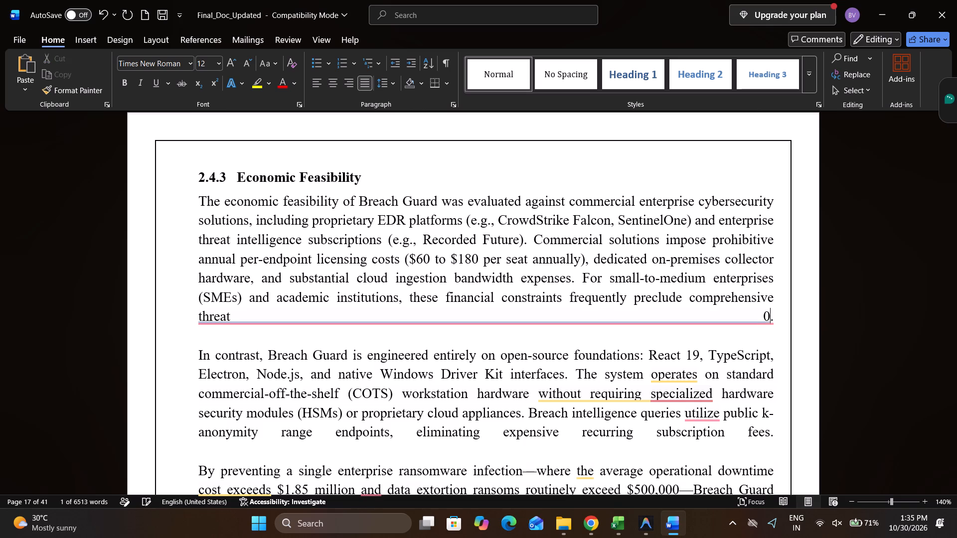
pyautogui.press('BackSpace')
pyautogui.press('Right')
pyautogui.press('BackSpace')
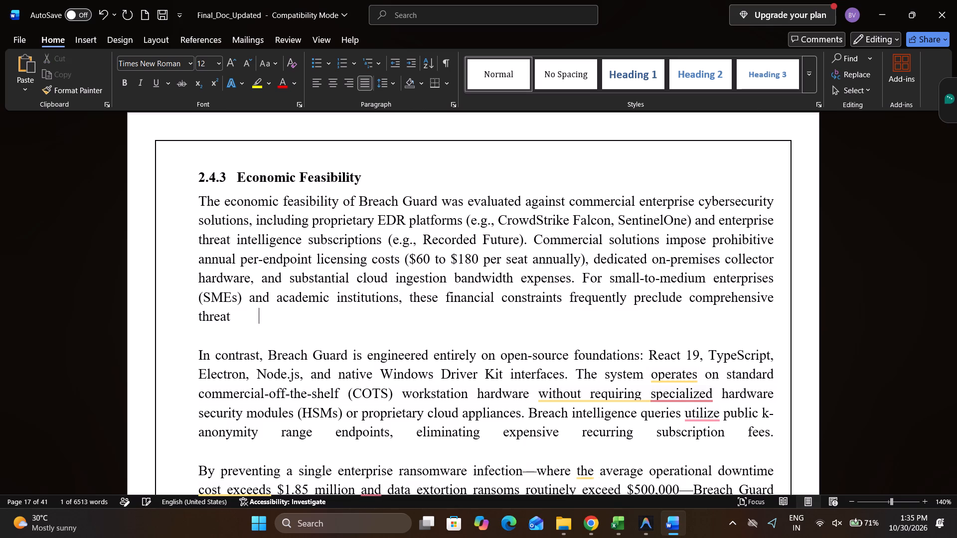
pyautogui.press('BackSpace')
pyautogui.press('BackSpace')
pyautogui.press('.')
pyautogui.scroll(-1, 759, 328)
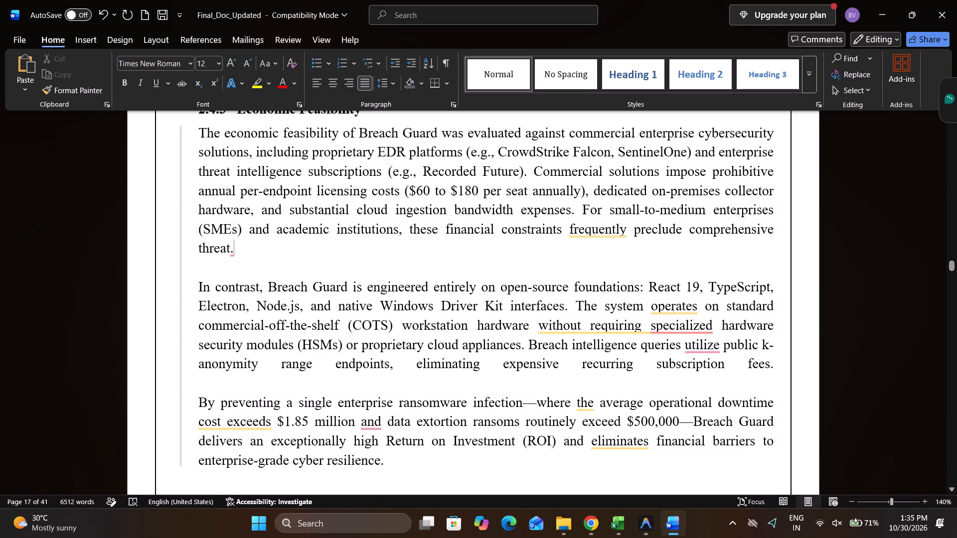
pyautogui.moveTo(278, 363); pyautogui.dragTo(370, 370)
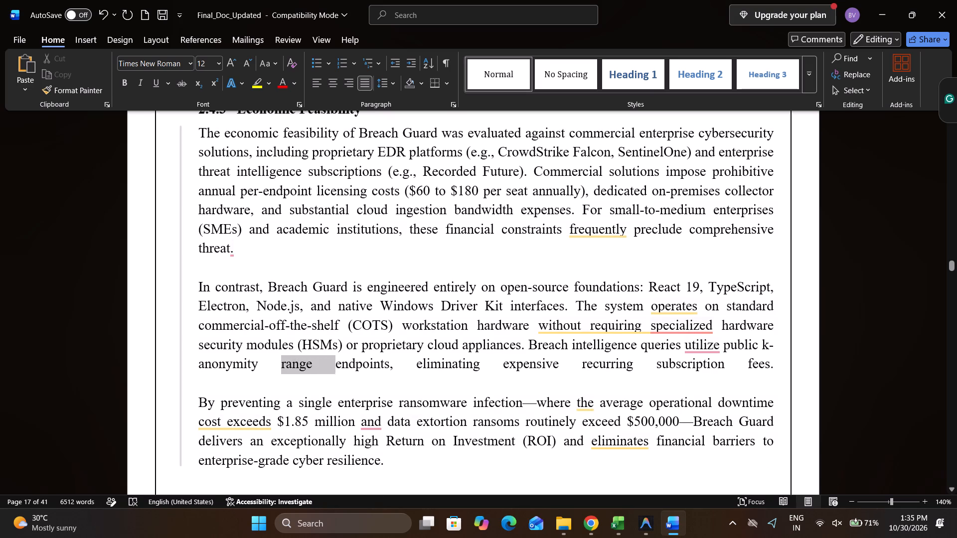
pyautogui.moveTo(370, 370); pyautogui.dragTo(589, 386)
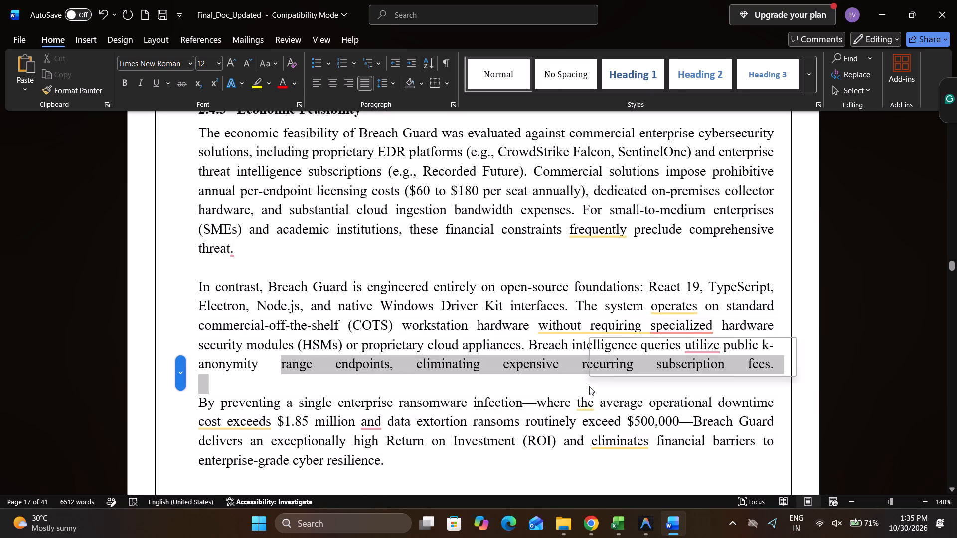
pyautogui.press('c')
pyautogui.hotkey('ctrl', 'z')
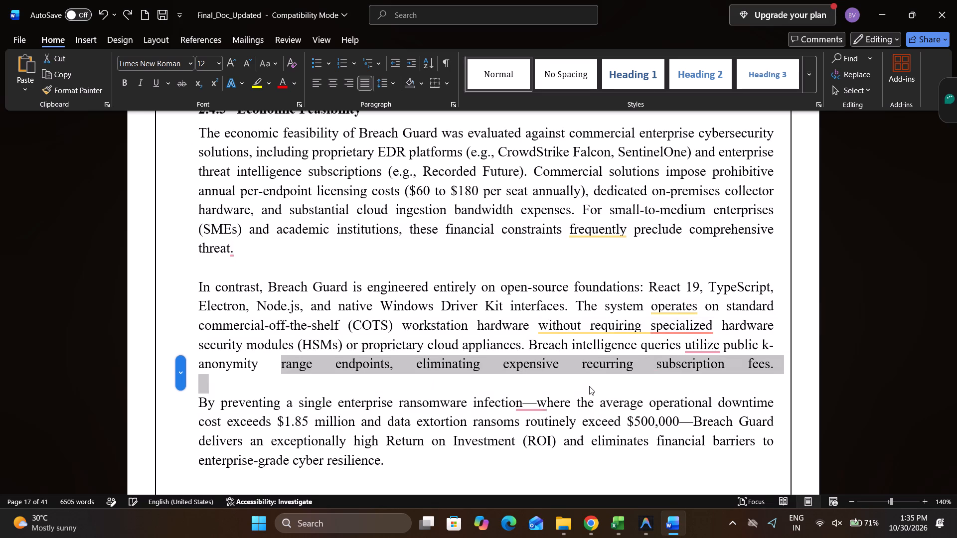
# Delete "range endpoints, eliminating expensive recurring subscription fees" from section 2.4.3's second paragraph, ending it with "public k-anonymity.".
pyautogui.press('Up')
pyautogui.press('Down')
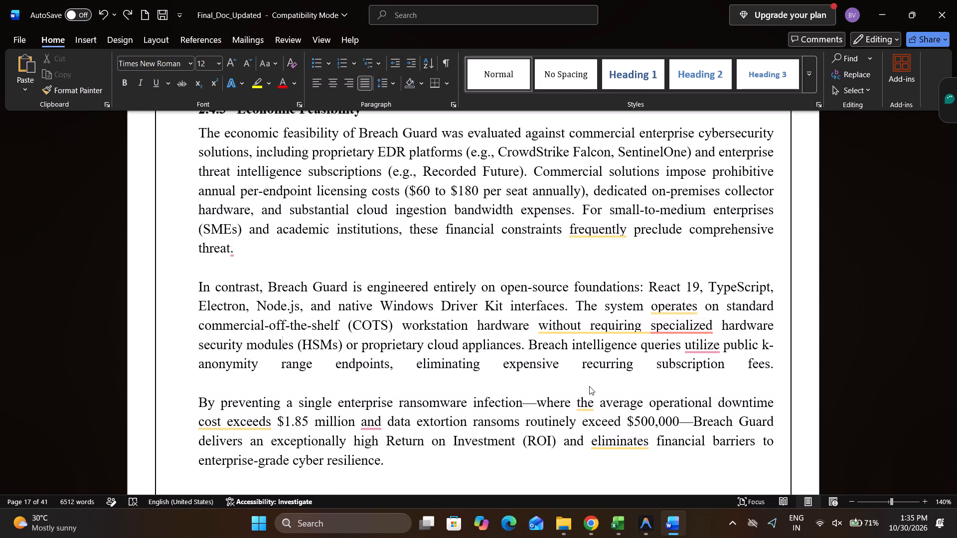
pyautogui.hotkey('shift', 'Right')
pyautogui.hotkey('shift', 'Right')
pyautogui.hotkey('shift', 'Right')
pyautogui.hotkey('shift', 'Right')
pyautogui.hotkey('shift', 'Right')
pyautogui.hotkey('shift', 'Right')
pyautogui.hotkey('shift', 'Right')
pyautogui.hotkey('shift', 'Right')
pyautogui.hotkey('shift', 'Right')
pyautogui.hotkey('shift', 'Right')
pyautogui.hotkey('shift', 'Right')
pyautogui.hotkey('shift', 'Right')
pyautogui.hotkey('shift', 'Right')
pyautogui.hotkey('shift', 'Right')
pyautogui.hotkey('shift', 'Right')
pyautogui.hotkey('shift', 'Right')
pyautogui.hotkey('shift', 'Right')
pyautogui.hotkey('shift', 'Right')
pyautogui.hotkey('shift', 'Right')
pyautogui.hotkey('shift', 'Right')
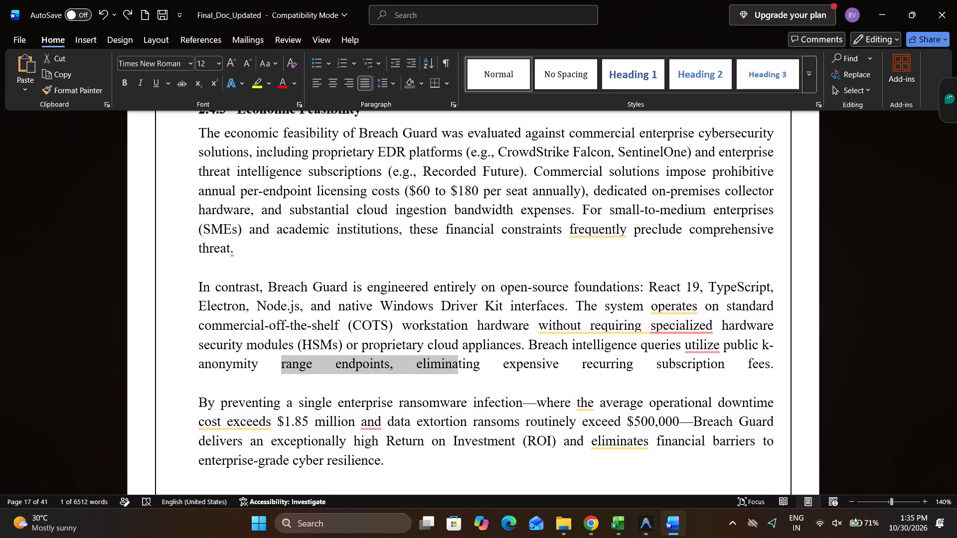
pyautogui.hotkey('shift', 'Right')
pyautogui.hotkey('shift', 'Right')
pyautogui.hotkey('shift', 'Right')
pyautogui.hotkey('shift', 'Right')
pyautogui.hotkey('shift', 'Right')
pyautogui.hotkey('shift', 'Right')
pyautogui.hotkey('shift', 'Right')
pyautogui.hotkey('shift', 'Right')
pyautogui.hotkey('shift', 'Right')
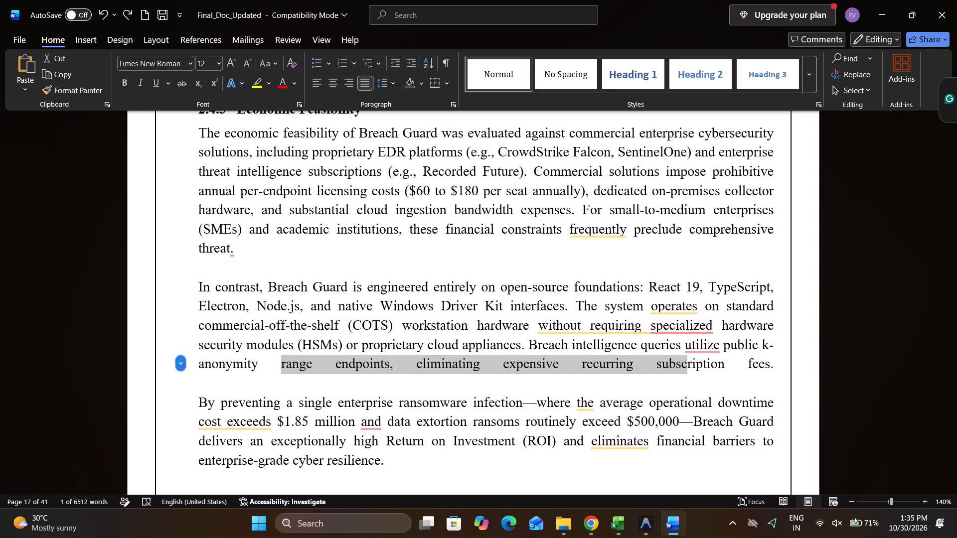
pyautogui.hotkey('shift', 'Right')
pyautogui.hotkey('shift', 'Right')
pyautogui.hotkey('shift', 'Right')
pyautogui.hotkey('shift', 'Right')
pyautogui.press('space')
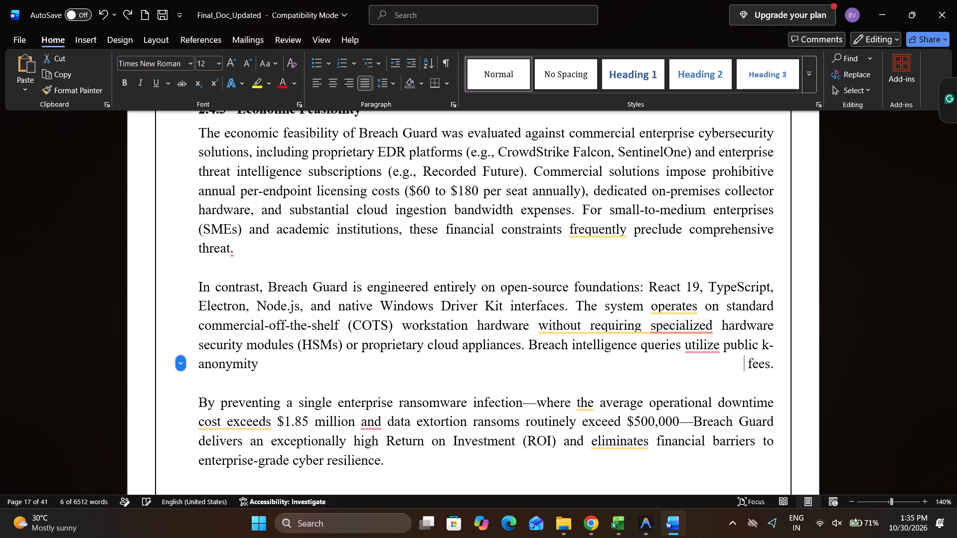
pyautogui.press('BackSpace')
pyautogui.press('BackSpace')
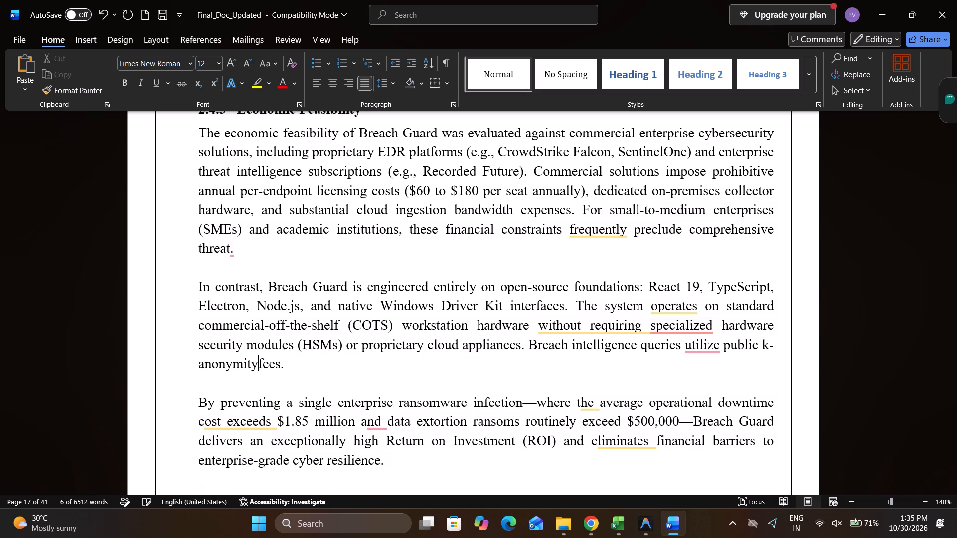
pyautogui.press('space')
pyautogui.press('BackSpace')
pyautogui.press('Right')
pyautogui.press('Right')
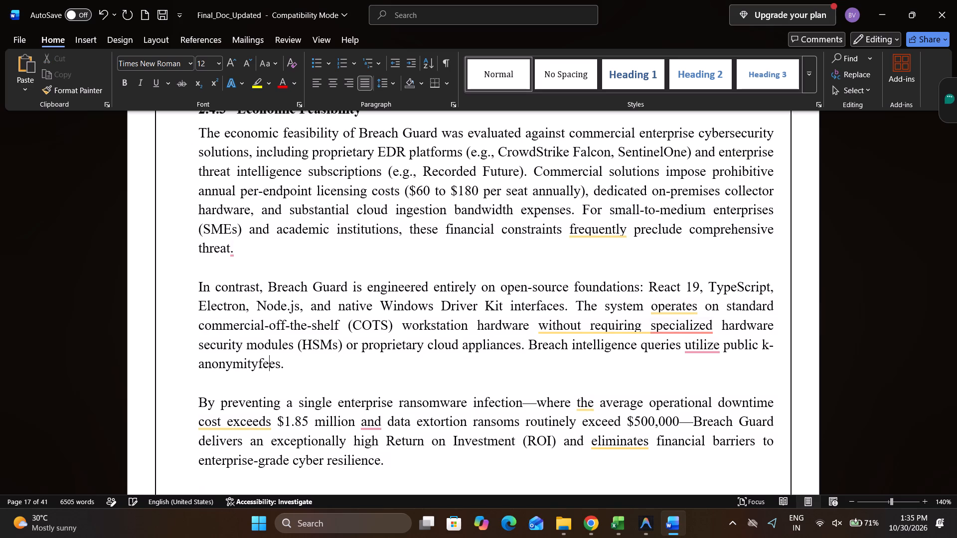
pyautogui.press('Right')
pyautogui.press('Right')
pyautogui.press('Right')
pyautogui.press('BackSpace')
pyautogui.press('BackSpace')
pyautogui.press('BackSpace')
pyautogui.press('BackSpace')
pyautogui.press('BackSpace')
pyautogui.press('.')
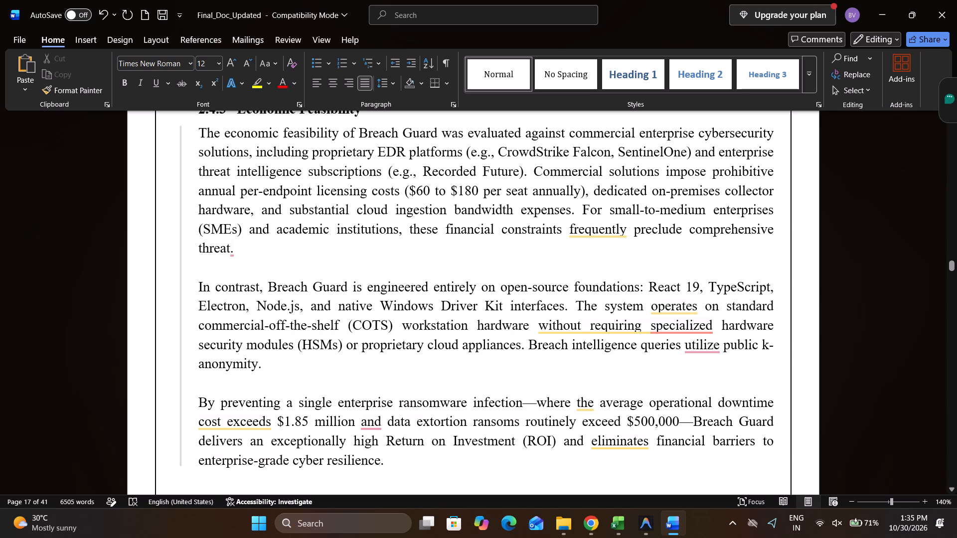
# Save the report document.
pyautogui.click(535, 335)
pyautogui.hotkey('ctrl', 's')
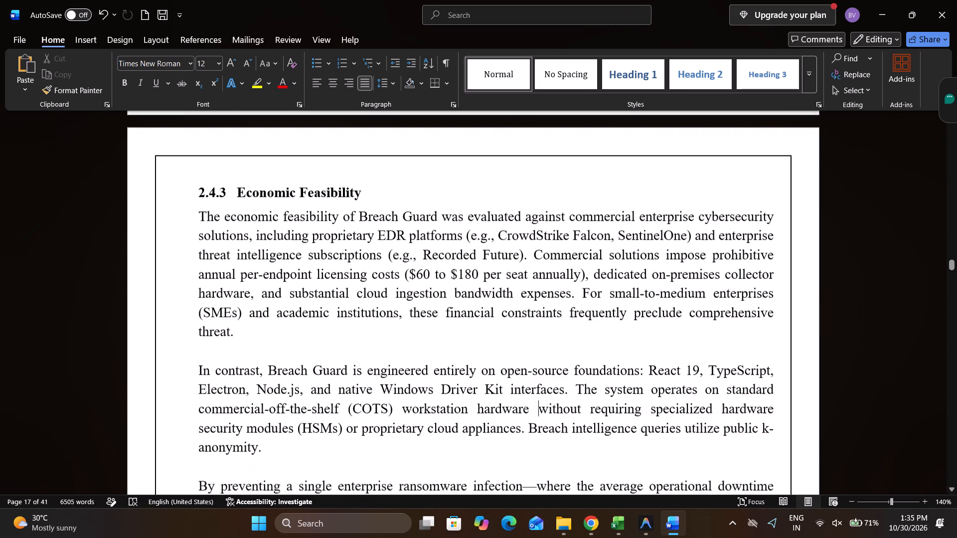
# Delete the word "with" before "the Filter Manager" in section 3.1's RansomWatch Kernel Minifilter Driver bullet to close its stretched line.
pyautogui.scroll(-2, 535, 335)
pyautogui.scroll(2, 535, 335)
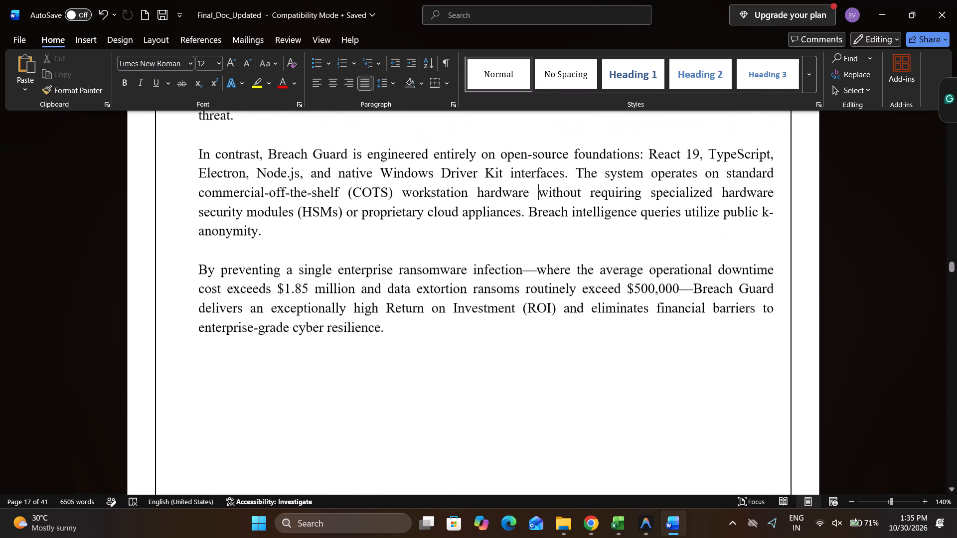
pyautogui.scroll(-2, 535, 335)
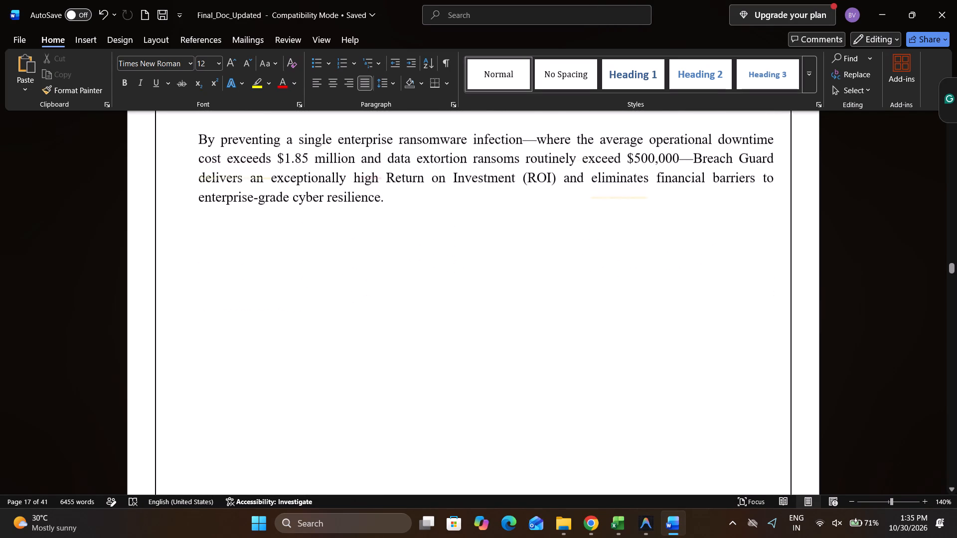
pyautogui.scroll(-3, 535, 335)
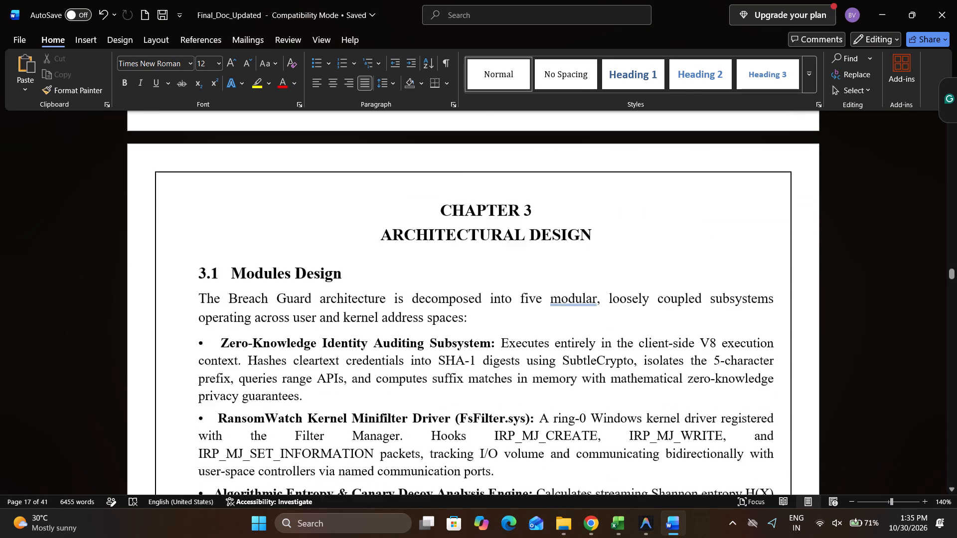
pyautogui.scroll(-1, 535, 335)
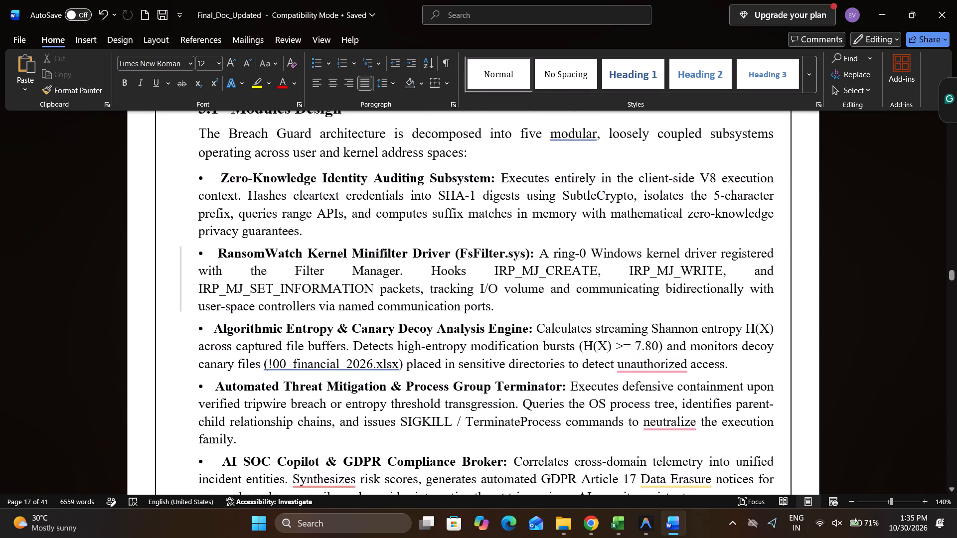
pyautogui.click(489, 276)
pyautogui.click(242, 269)
pyautogui.press('BackSpace')
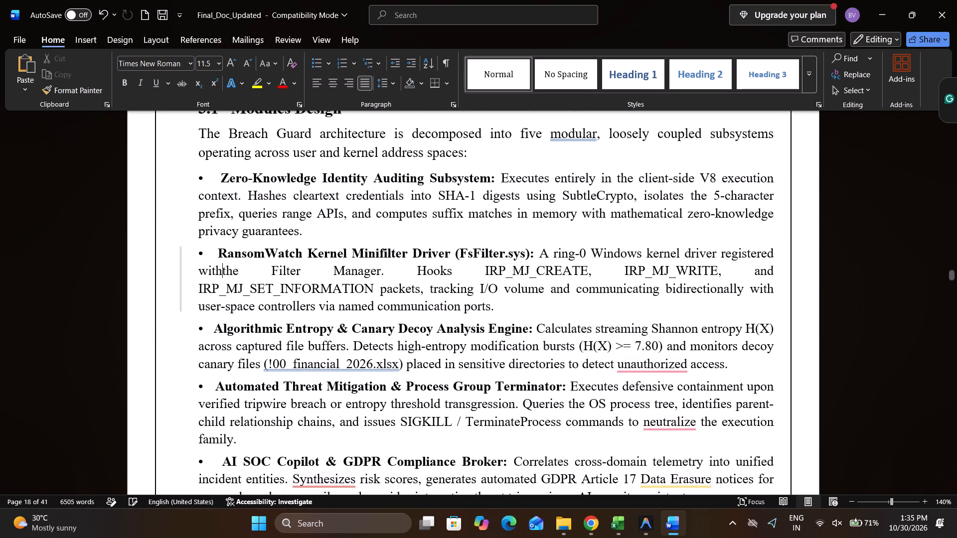
pyautogui.press('BackSpace')
pyautogui.press('BackSpace')
pyautogui.press('BackSpace')
pyautogui.press('BackSpace')
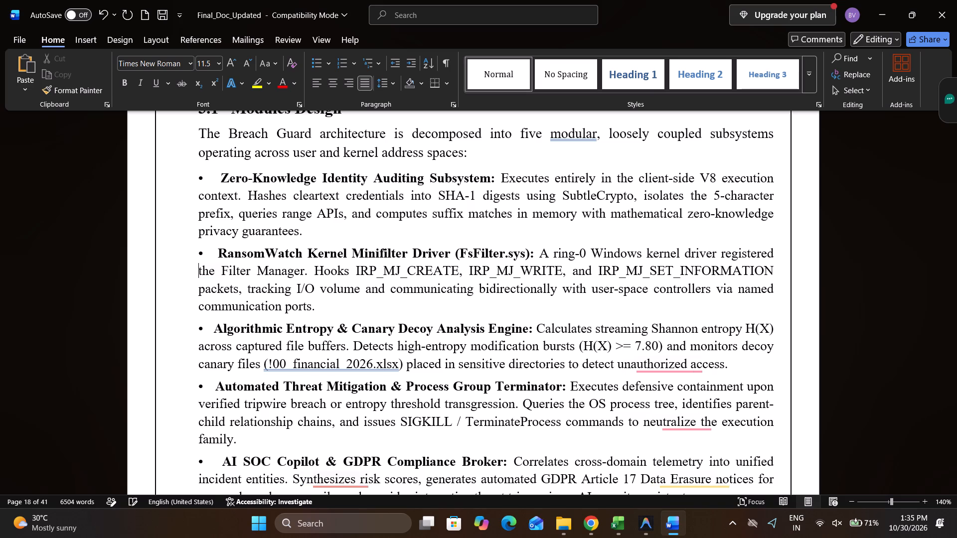
pyautogui.press('BackSpace')
pyautogui.press('space')
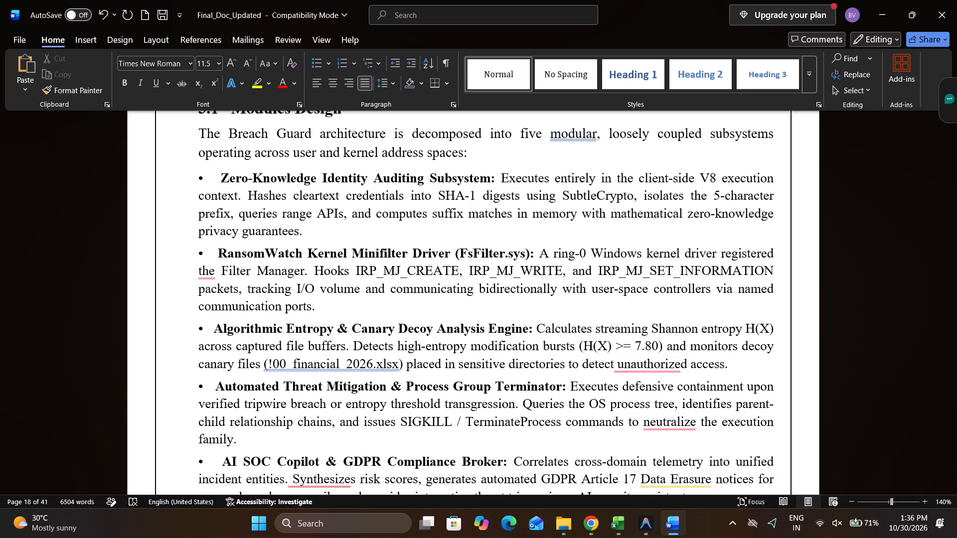
# Review the remaining module bullets in section 3.1 and the start of section 3.2 Method and Algorithm Design for spacing problems.
pyautogui.scroll(-1, 341, 297)
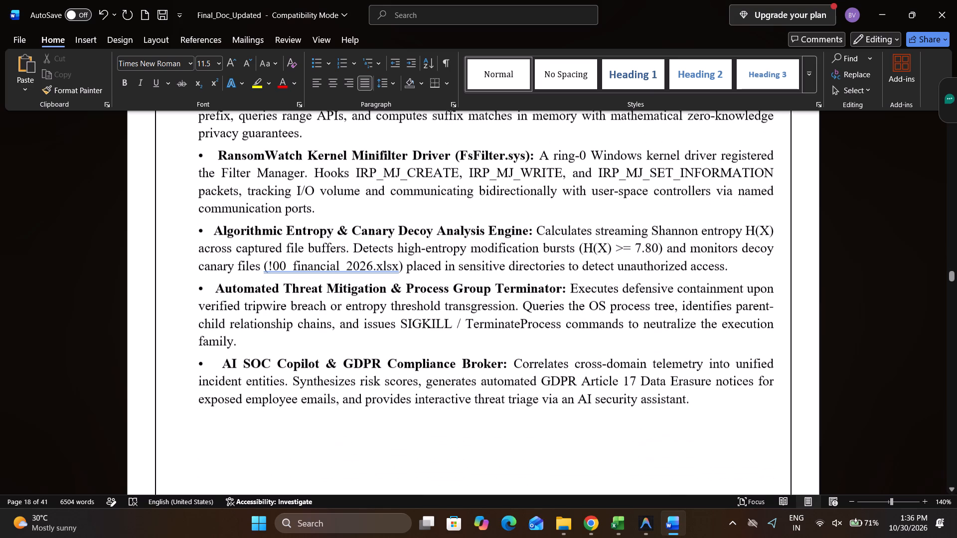
pyautogui.scroll(-2, 341, 297)
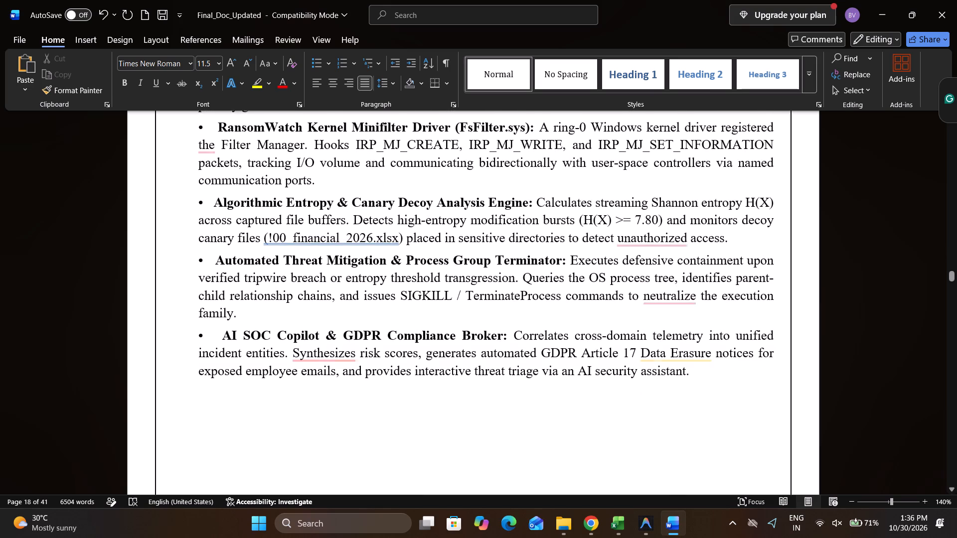
pyautogui.scroll(-2, 338, 305)
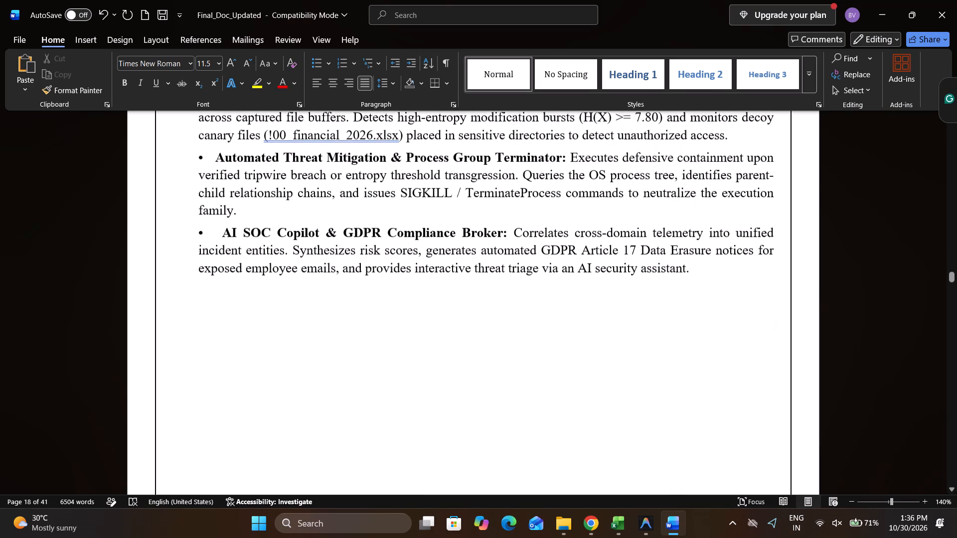
pyautogui.scroll(-1, 338, 305)
pyautogui.scroll(1, 338, 305)
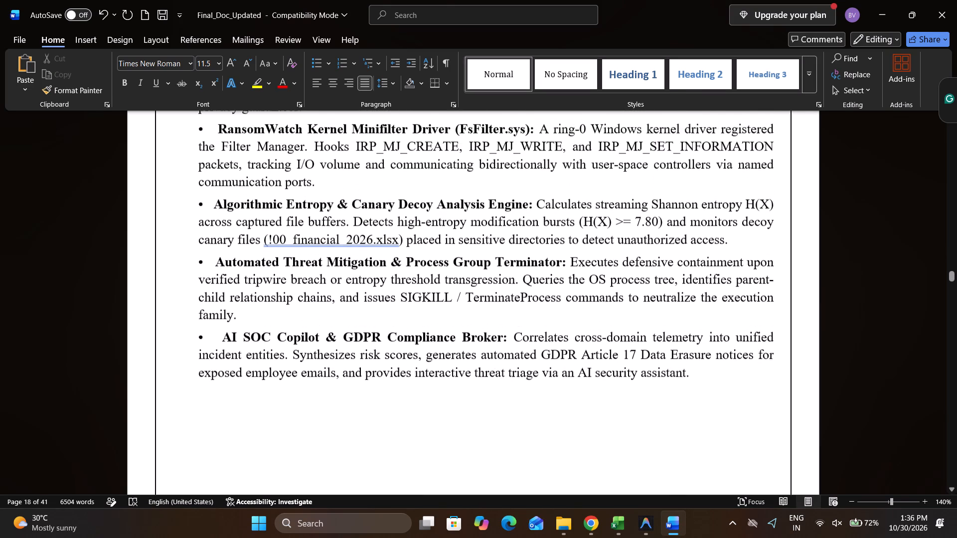
pyautogui.scroll(1, 338, 305)
pyautogui.scroll(-1, 338, 305)
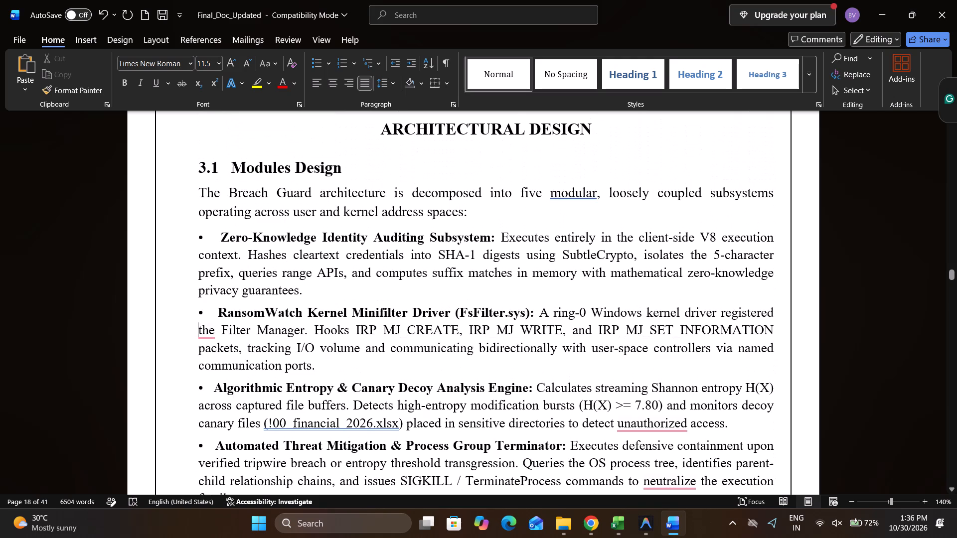
pyautogui.scroll(-2, 338, 305)
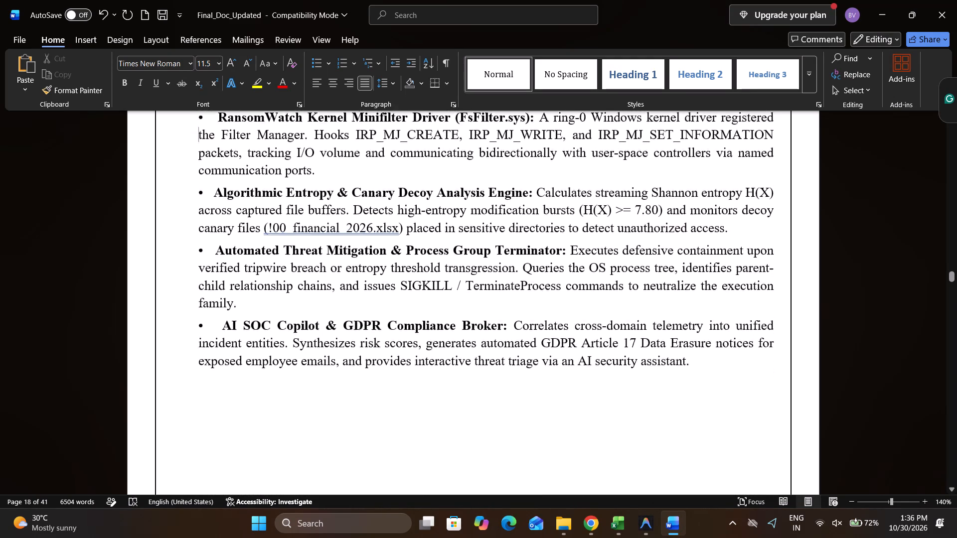
pyautogui.scroll(-2, 338, 305)
pyautogui.scroll(2, 338, 305)
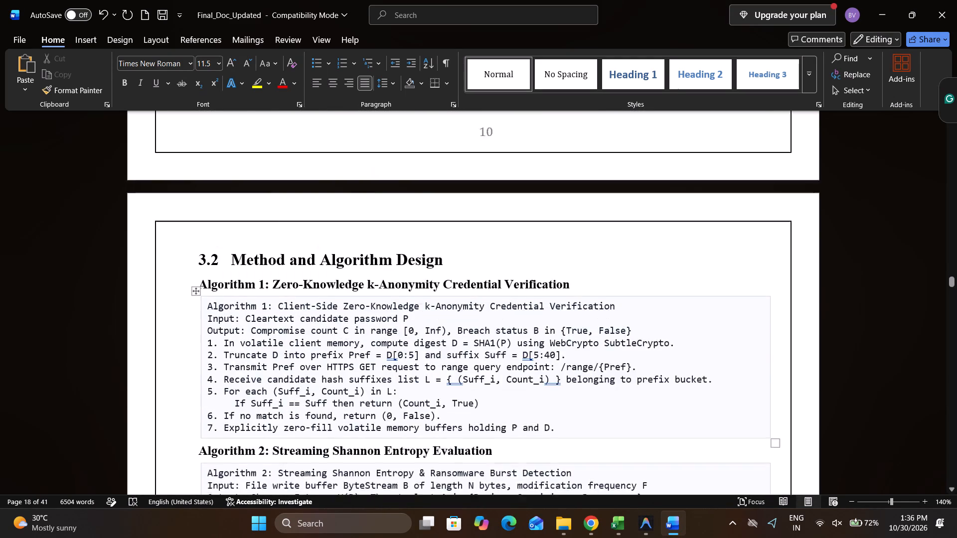
pyautogui.scroll(-1, 338, 305)
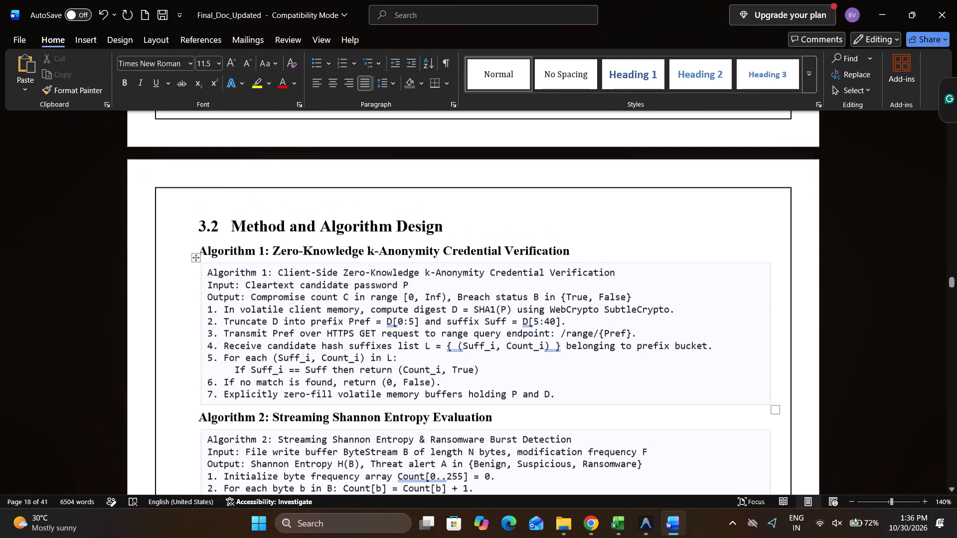
# Review the pages after section 3.2 through the chapter 5 screenshots, tables and graphs to section 5.4 Results Analysis for stretched lines.
pyautogui.scroll(-2, 338, 305)
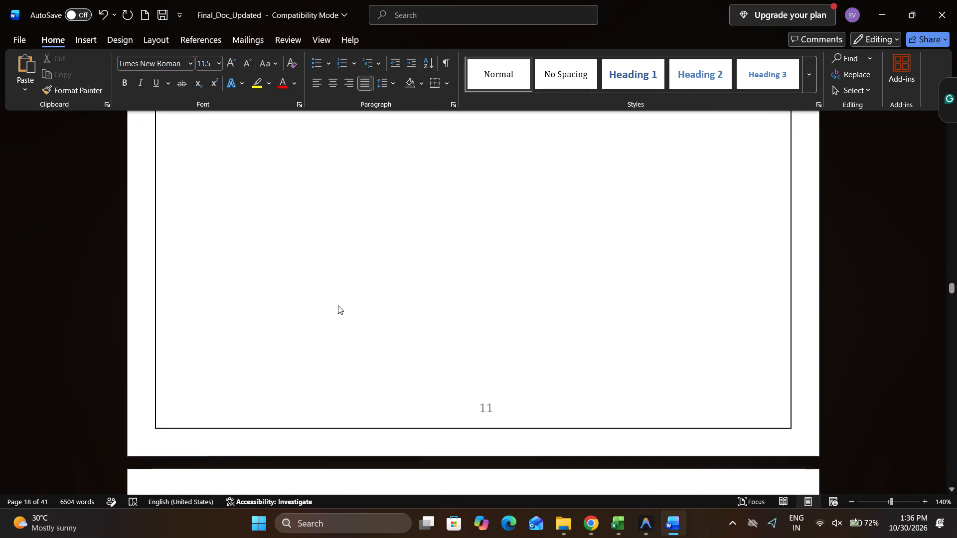
pyautogui.scroll(-2, 338, 305)
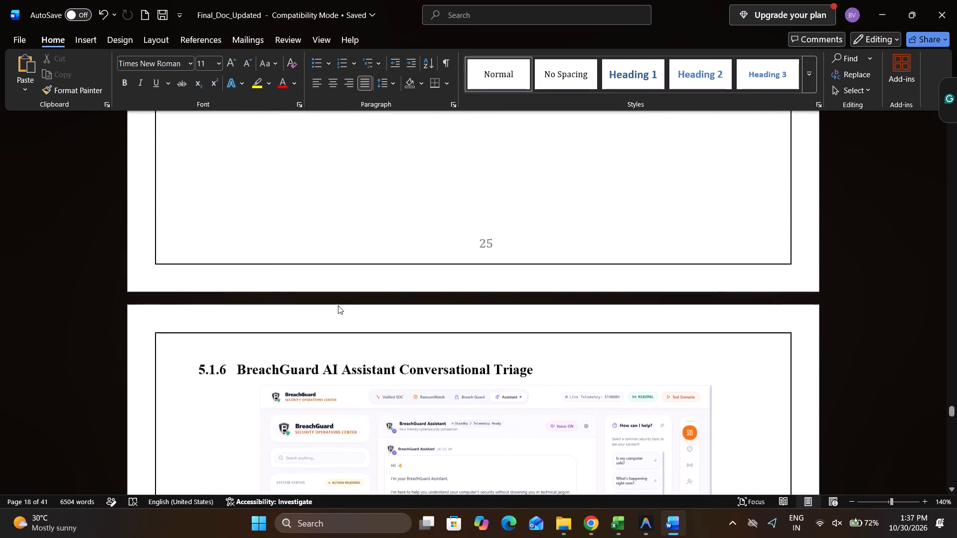
pyautogui.scroll(-4, 338, 305)
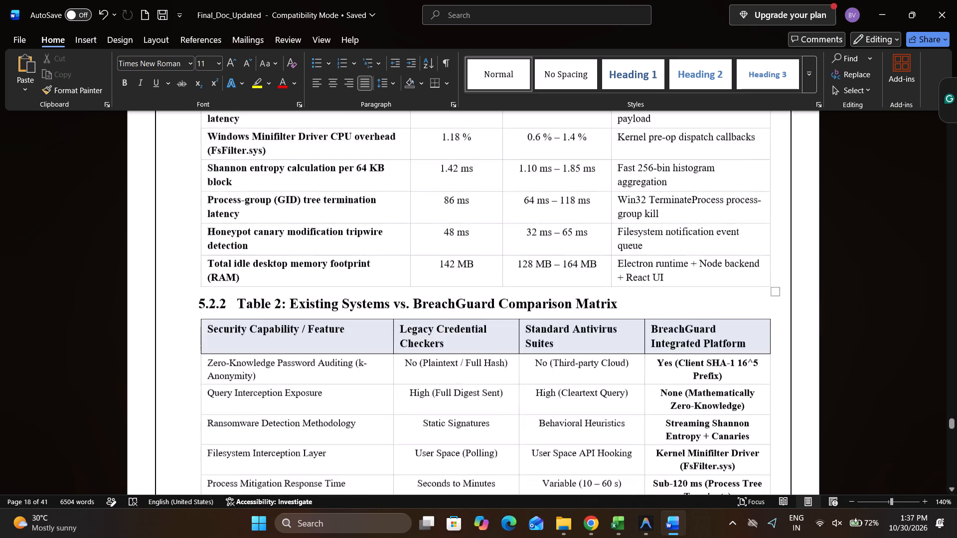
pyautogui.scroll(-4, 338, 305)
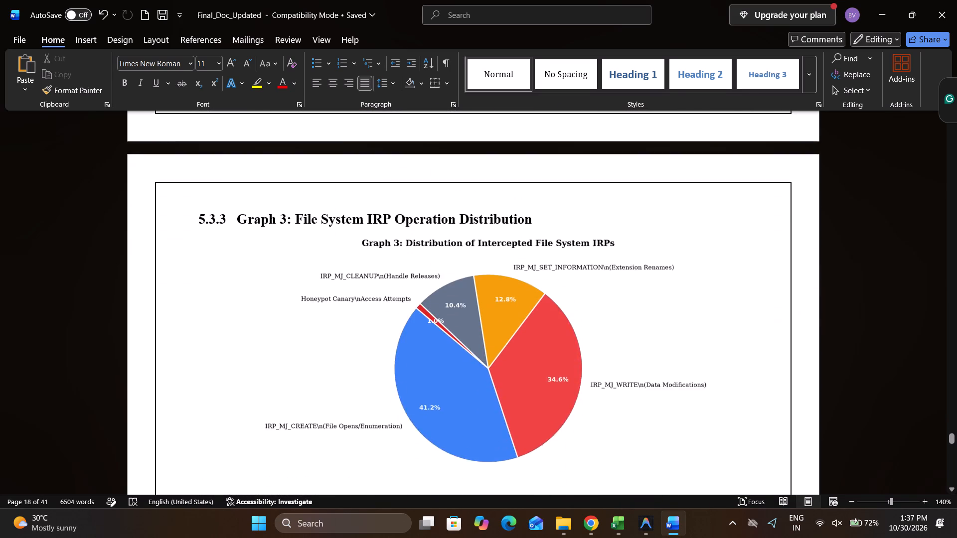
pyautogui.scroll(-3, 338, 305)
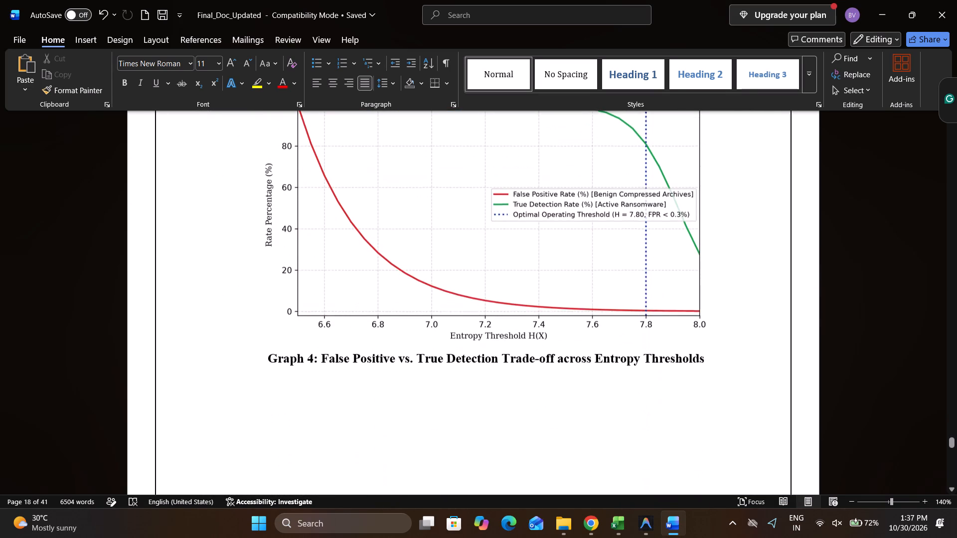
pyautogui.scroll(-3, 338, 305)
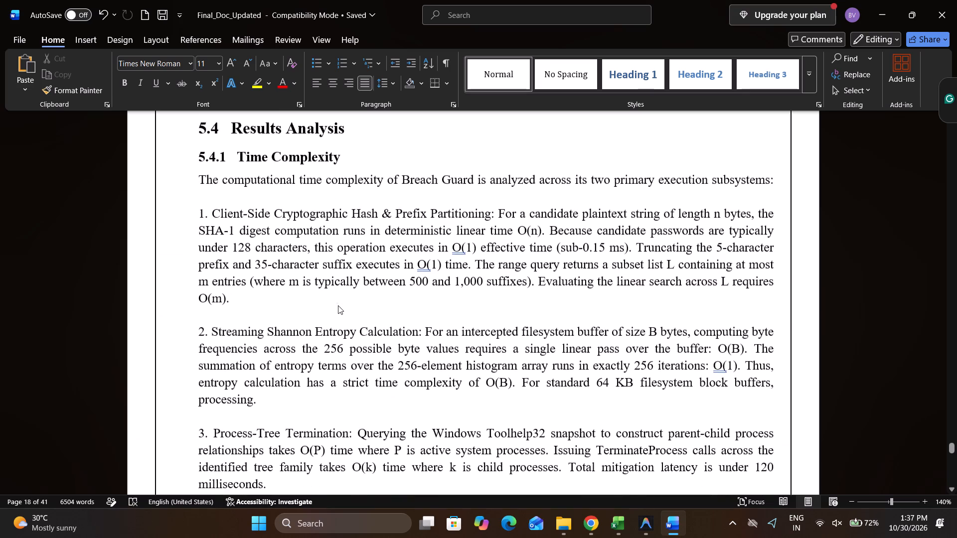
pyautogui.scroll(-1, 338, 305)
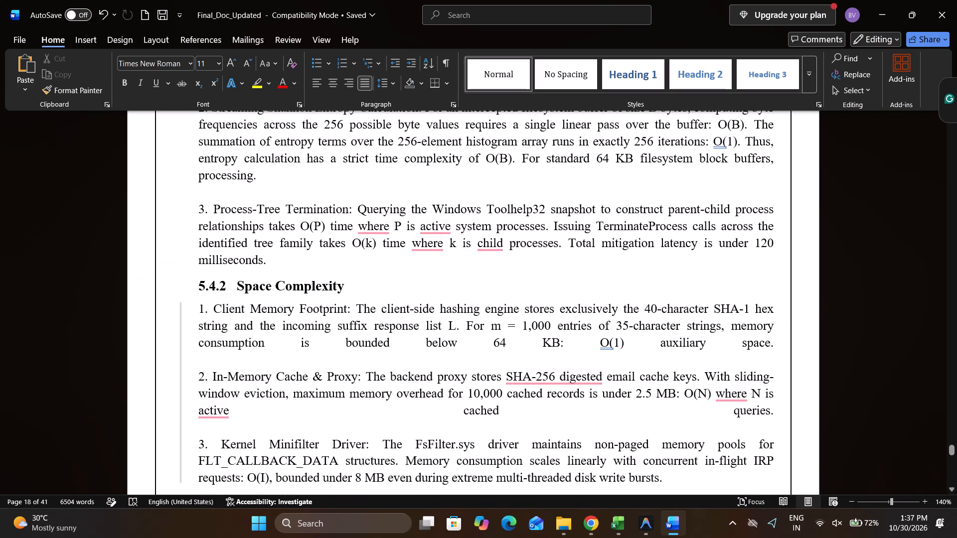
# In section 5.4.2, delete "is bounded below 64 KB: O(1) auxiliary space" from the Client Memory Footprint item, ending it with "consumption.".
pyautogui.scroll(1, 321, 340)
pyautogui.hscroll(1, 293, 399)
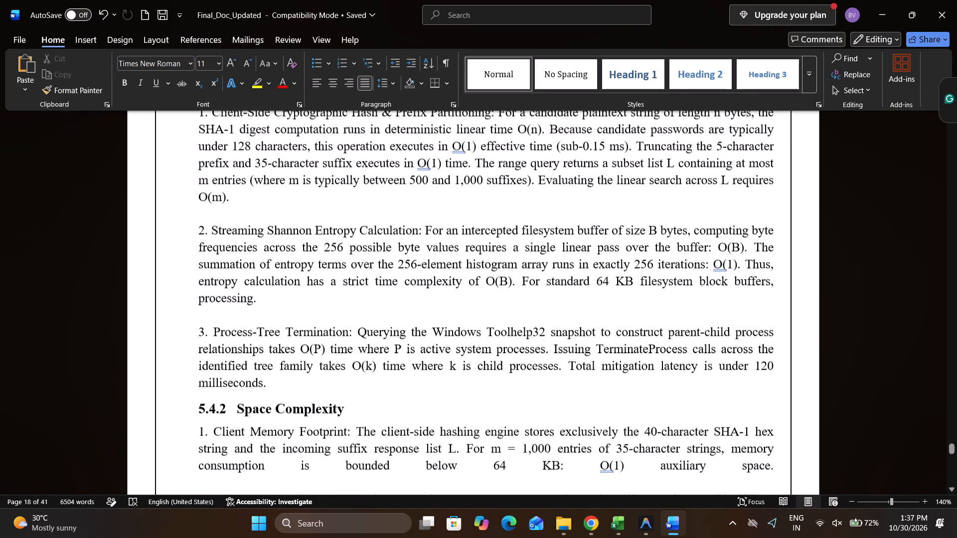
pyautogui.hscroll(1, 293, 399)
pyautogui.scroll(-1, 419, 441)
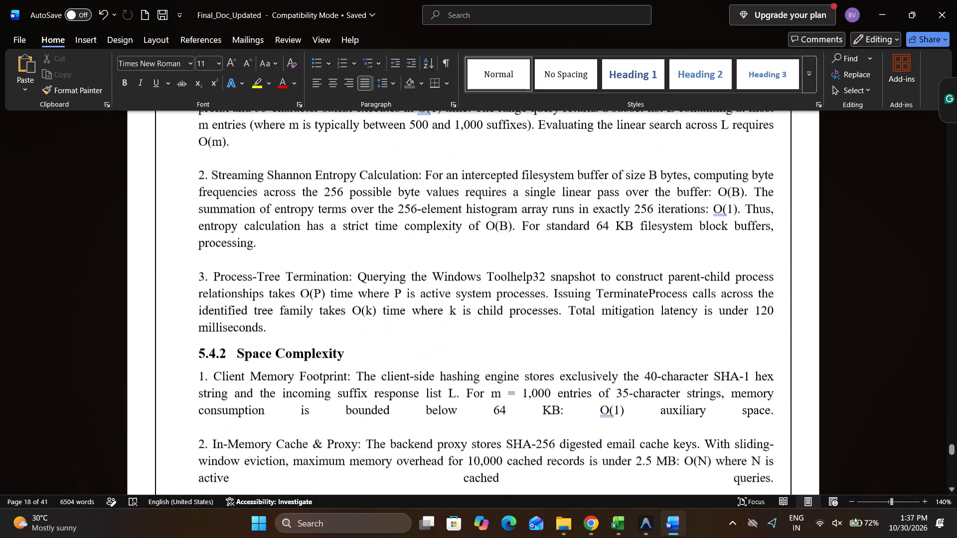
pyautogui.scroll(-1, 419, 441)
pyautogui.moveTo(771, 350); pyautogui.dragTo(625, 375)
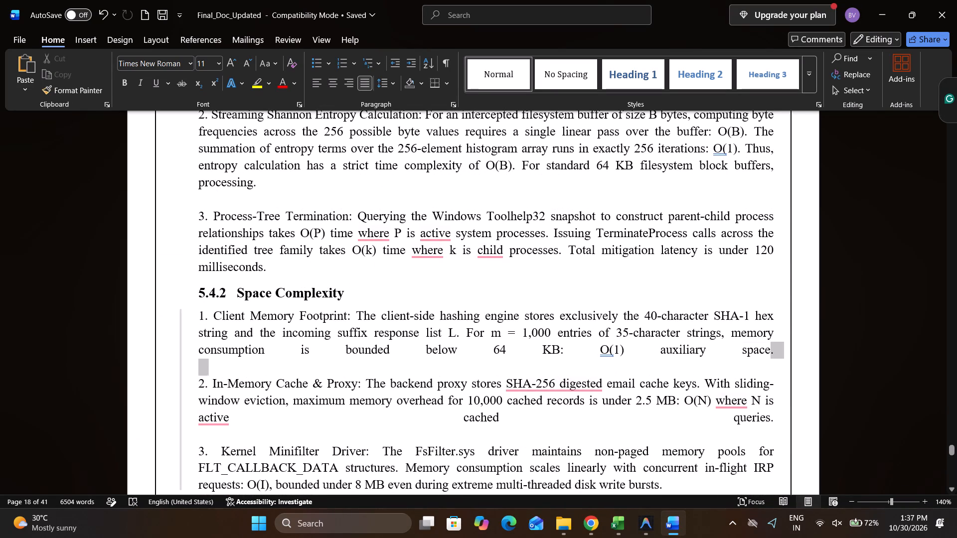
pyautogui.moveTo(625, 375); pyautogui.dragTo(286, 358)
pyautogui.moveTo(286, 358); pyautogui.dragTo(278, 352)
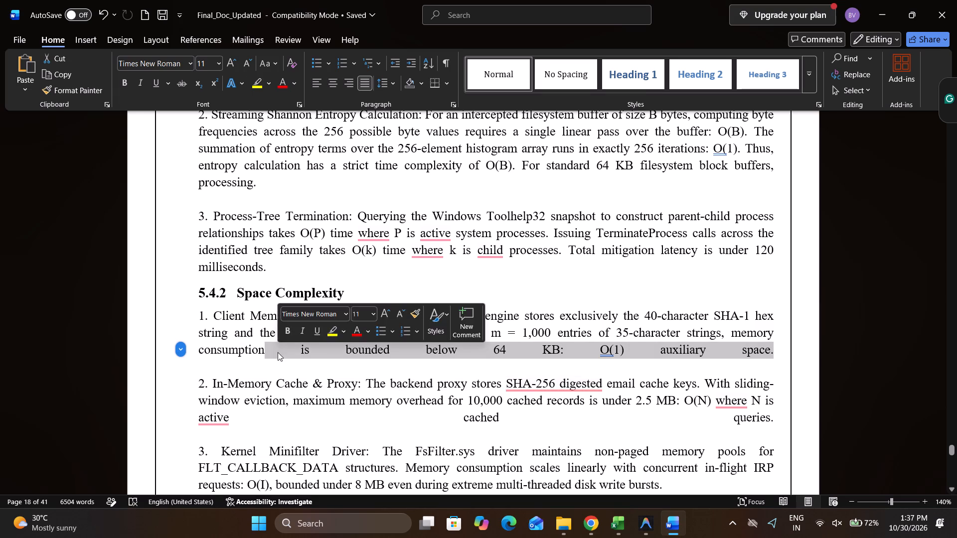
pyautogui.click(316, 82)
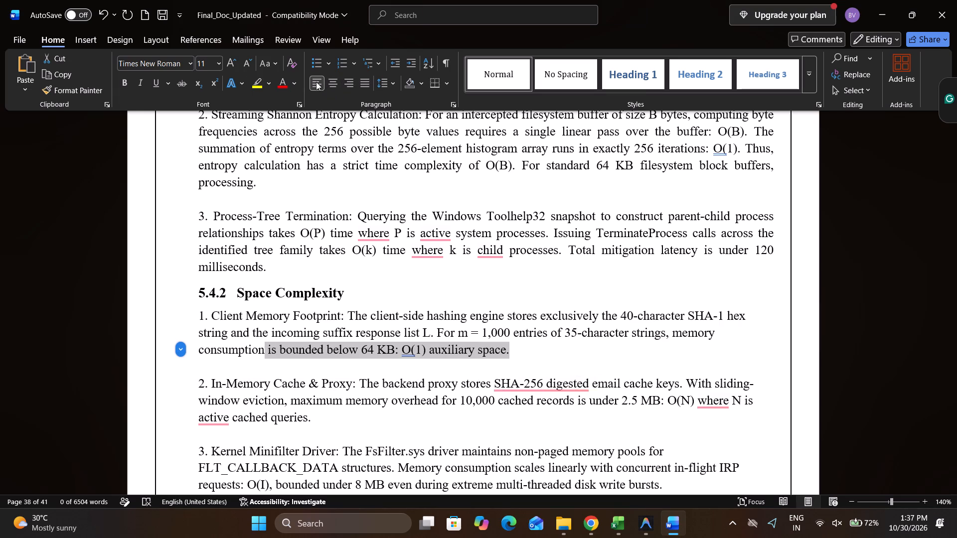
pyautogui.hotkey('ctrl', 'z')
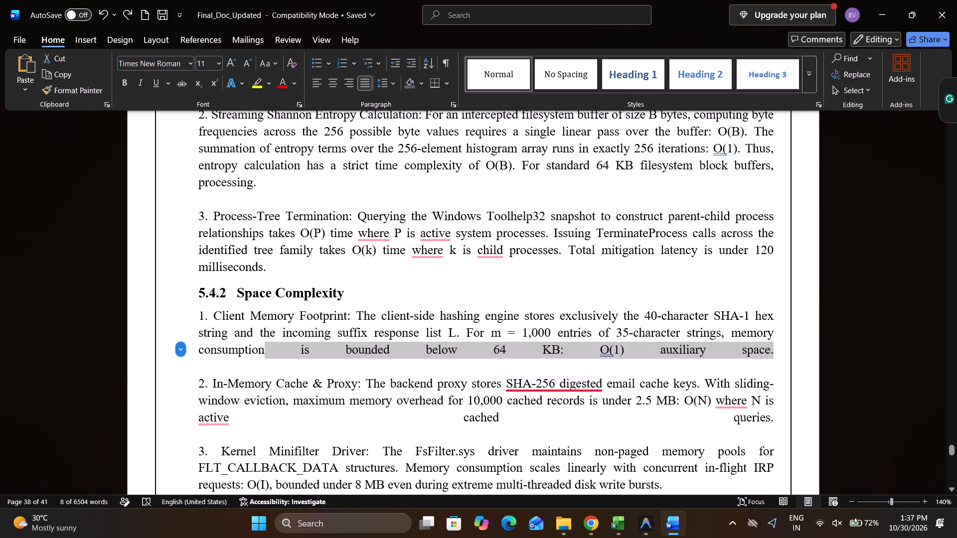
pyautogui.press('space')
pyautogui.press('BackSpace')
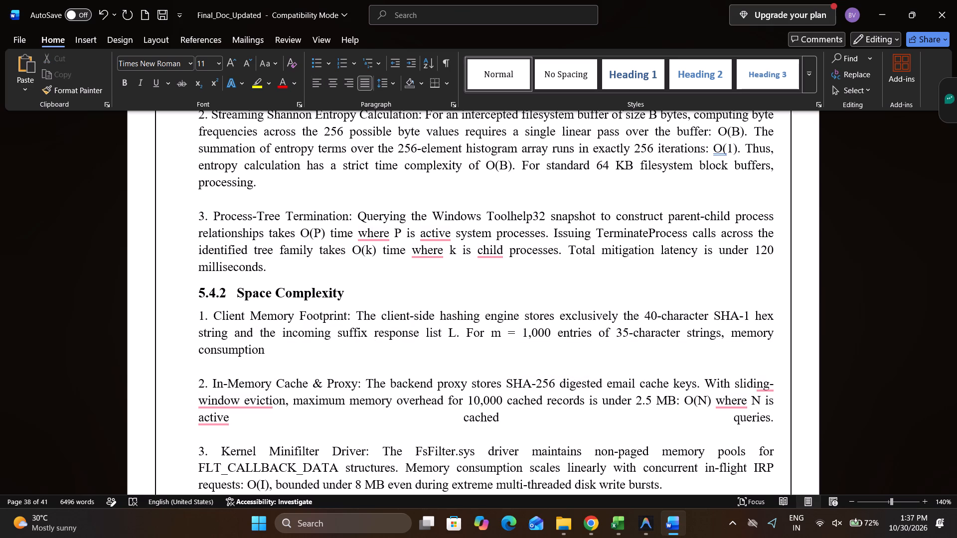
pyautogui.press('.')
# Delete "cached queries" from the end of the In-Memory Cache & Proxy item so its last line reads "active.".
pyautogui.scroll(-1, 688, 382)
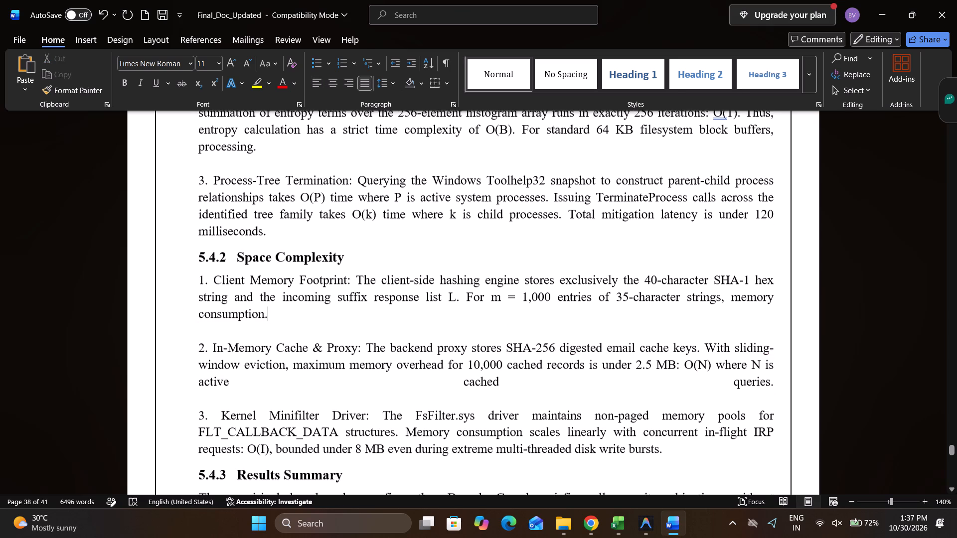
pyautogui.moveTo(768, 381); pyautogui.dragTo(531, 369)
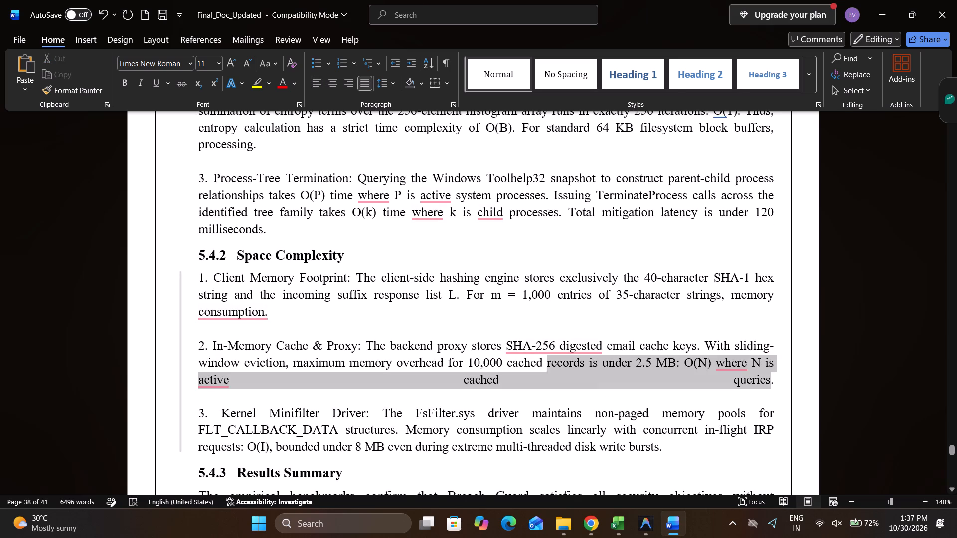
pyautogui.moveTo(531, 369); pyautogui.dragTo(457, 380)
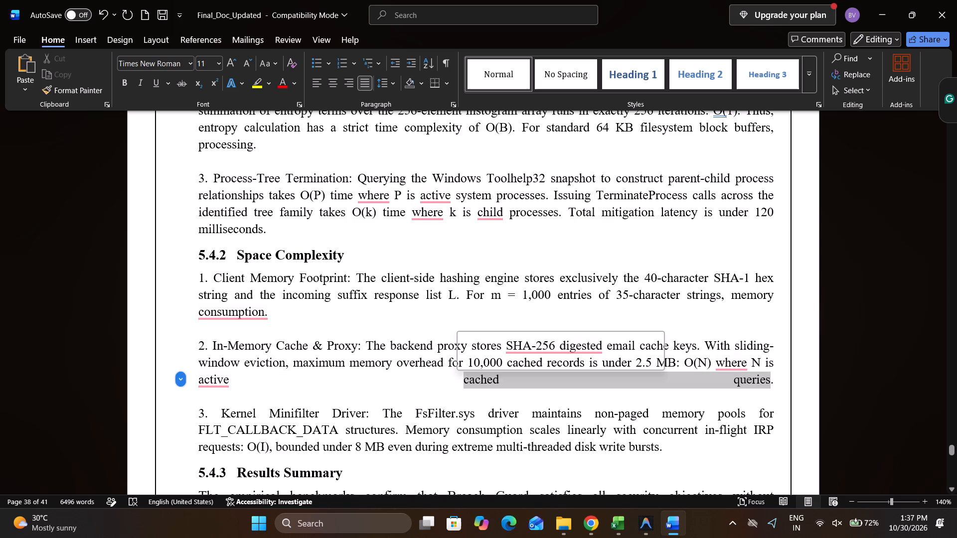
pyautogui.press('space')
pyautogui.press('BackSpace')
pyautogui.press('BackSpace')
pyautogui.press('BackSpace')
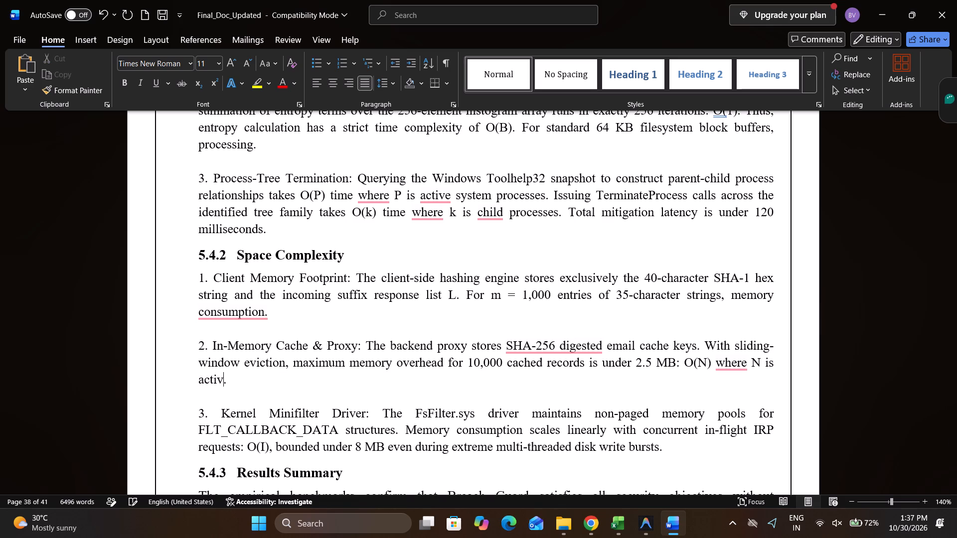
pyautogui.press('e')
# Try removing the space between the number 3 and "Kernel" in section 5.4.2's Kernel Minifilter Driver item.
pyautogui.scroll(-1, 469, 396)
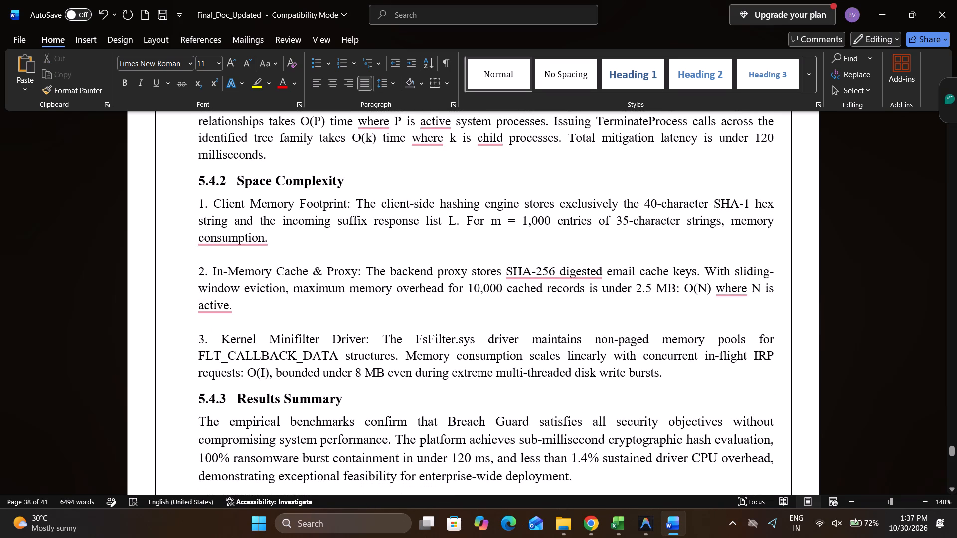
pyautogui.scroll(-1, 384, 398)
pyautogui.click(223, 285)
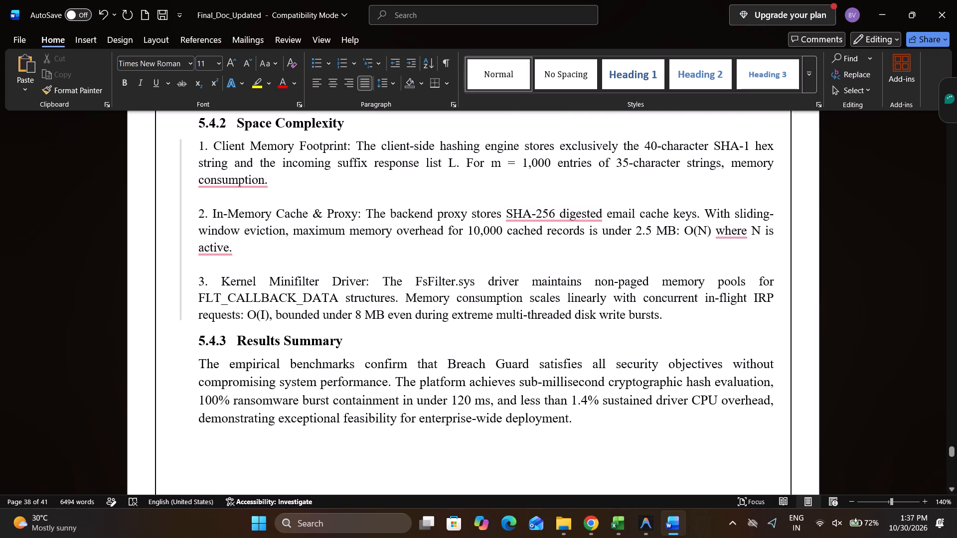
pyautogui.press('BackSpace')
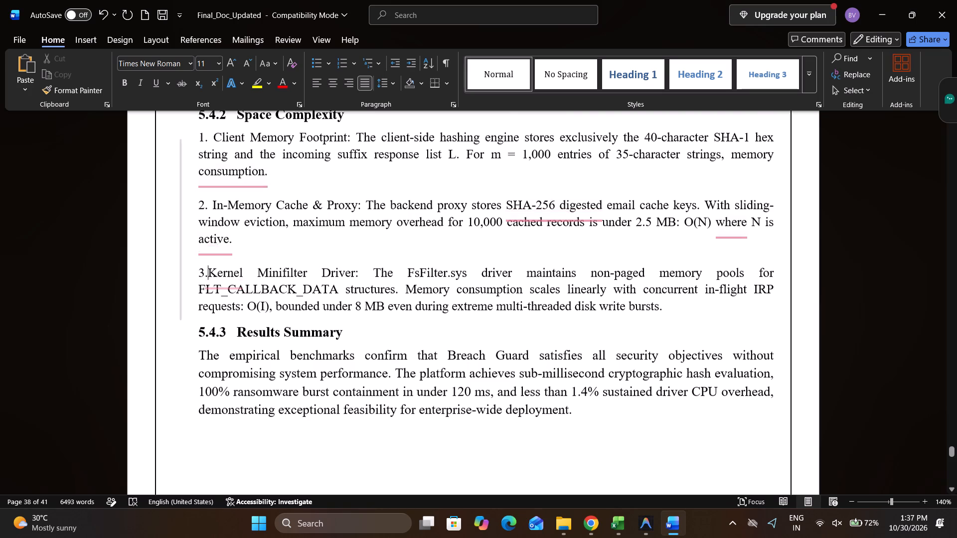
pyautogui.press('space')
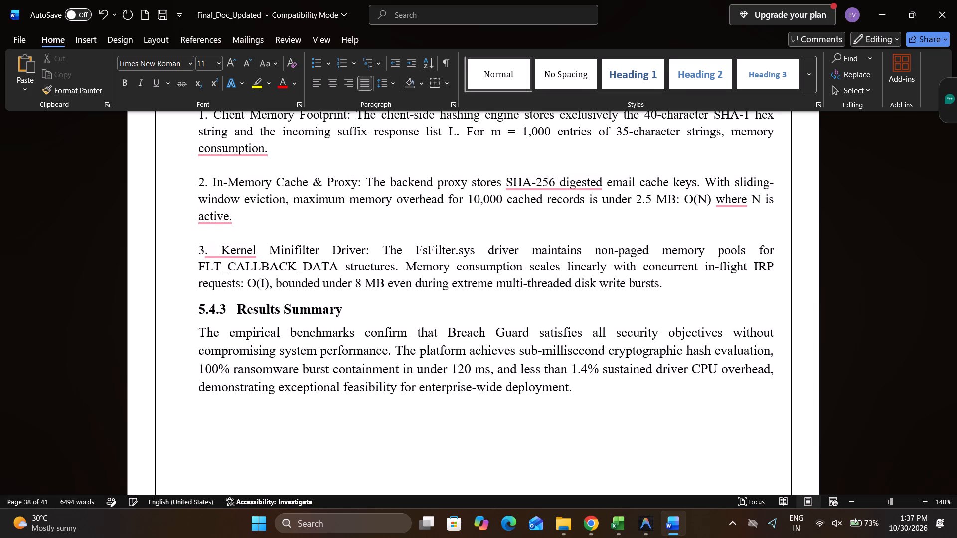
# Hyphenate the title of section 5.4.2's third item as "Kernel-Minifilter-Driver".
pyautogui.scroll(2, 278, 300)
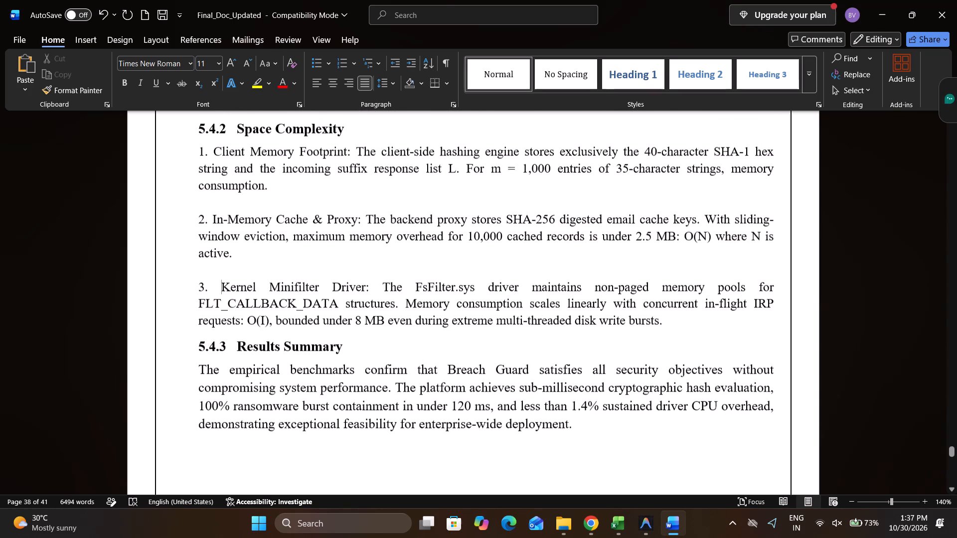
pyautogui.scroll(1, 278, 300)
pyautogui.click(266, 286)
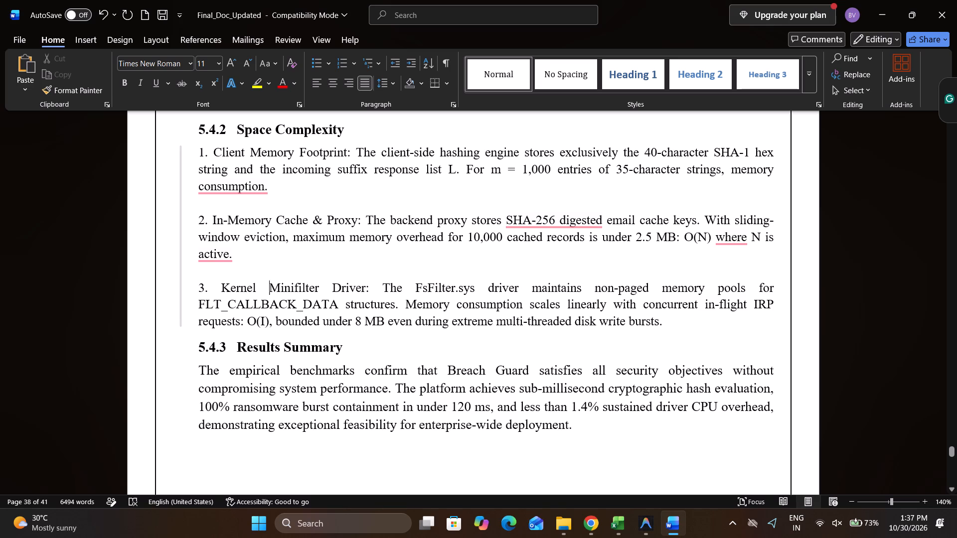
pyautogui.press('BackSpace')
pyautogui.press('-')
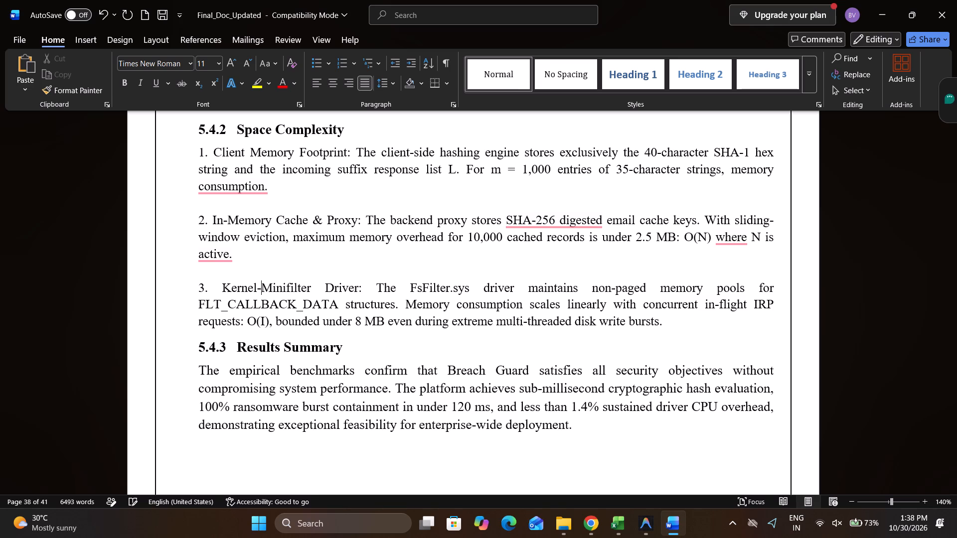
pyautogui.click(326, 284)
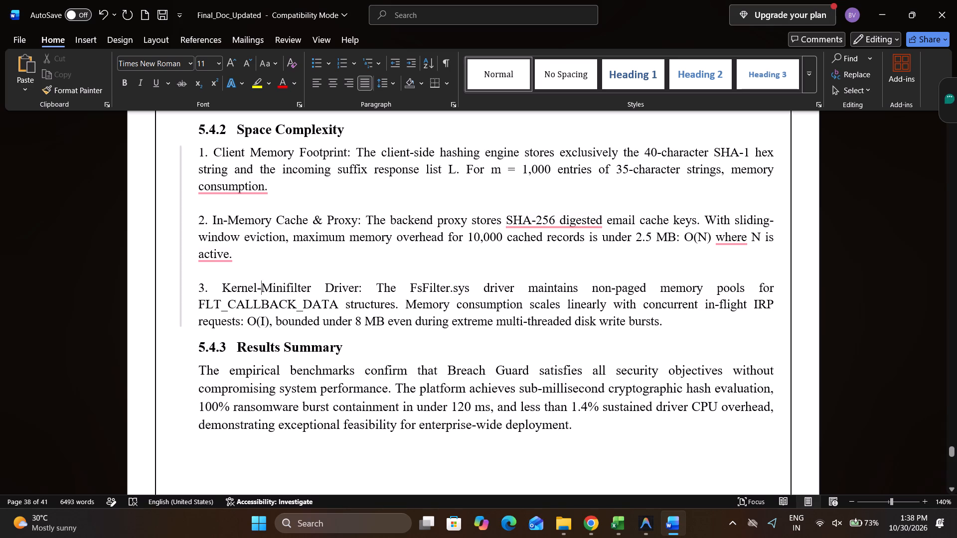
pyautogui.press('BackSpace')
pyautogui.press('-')
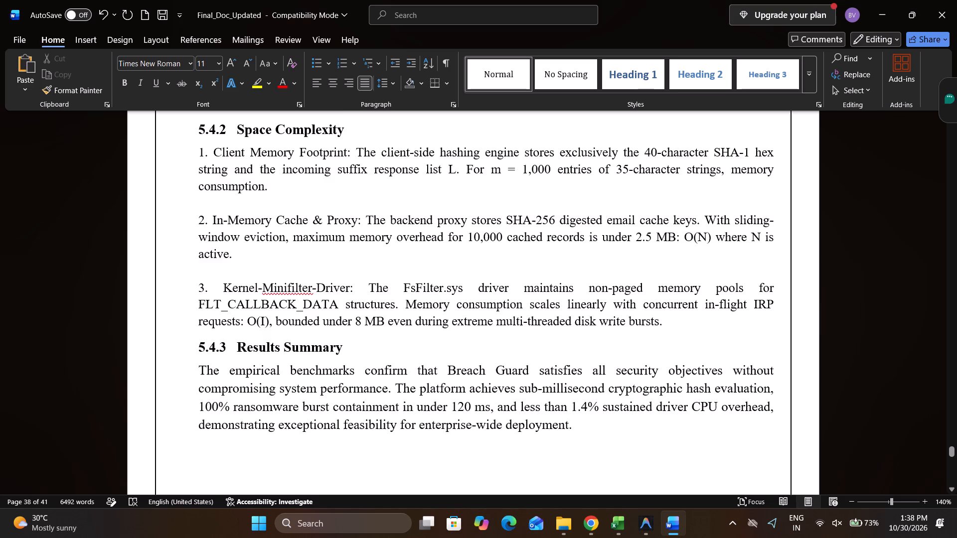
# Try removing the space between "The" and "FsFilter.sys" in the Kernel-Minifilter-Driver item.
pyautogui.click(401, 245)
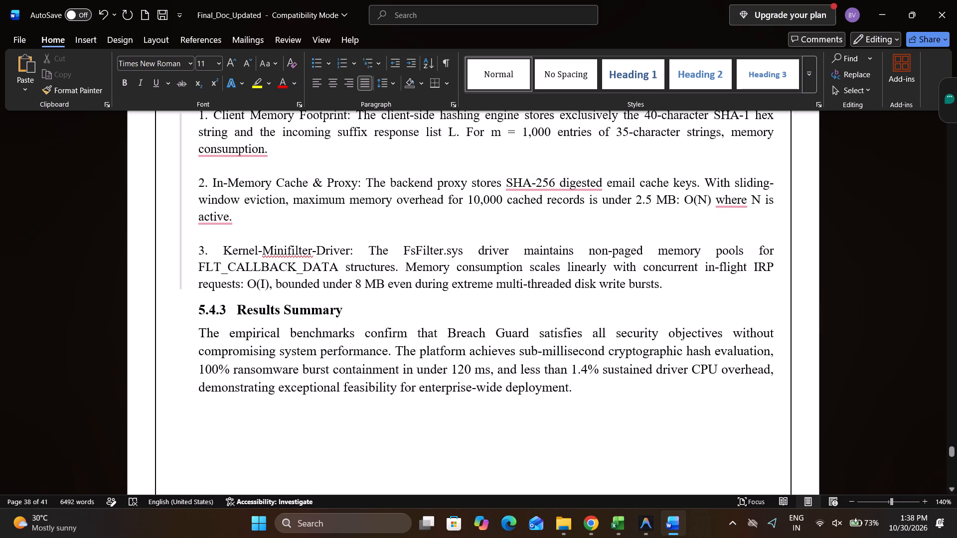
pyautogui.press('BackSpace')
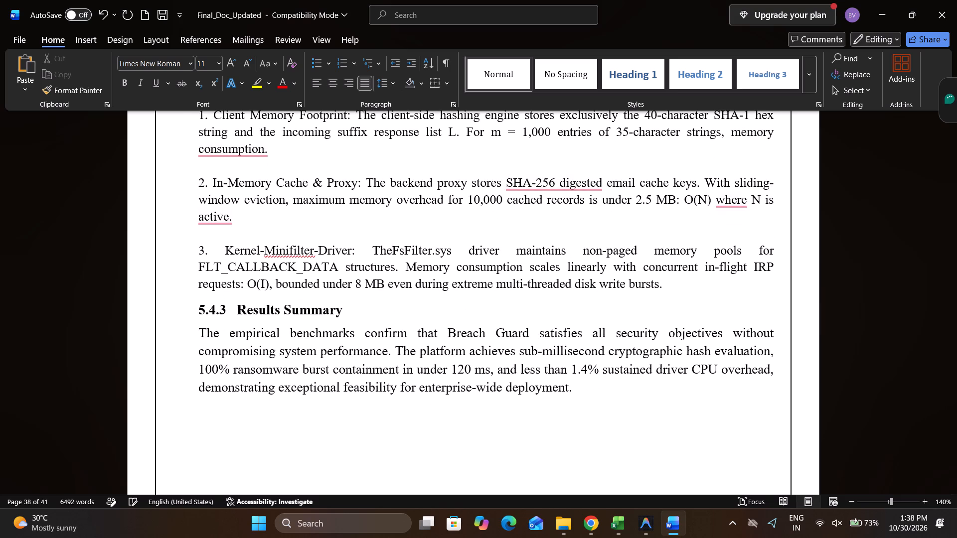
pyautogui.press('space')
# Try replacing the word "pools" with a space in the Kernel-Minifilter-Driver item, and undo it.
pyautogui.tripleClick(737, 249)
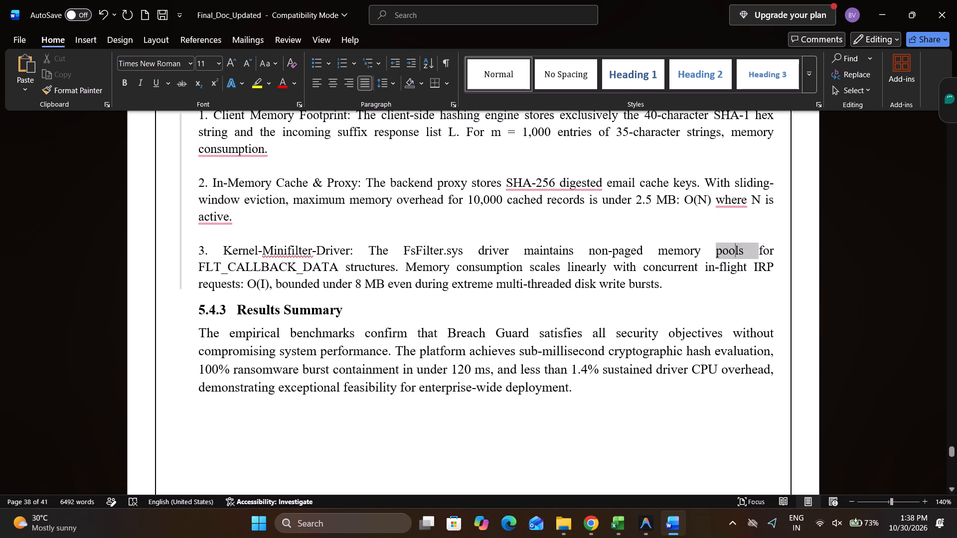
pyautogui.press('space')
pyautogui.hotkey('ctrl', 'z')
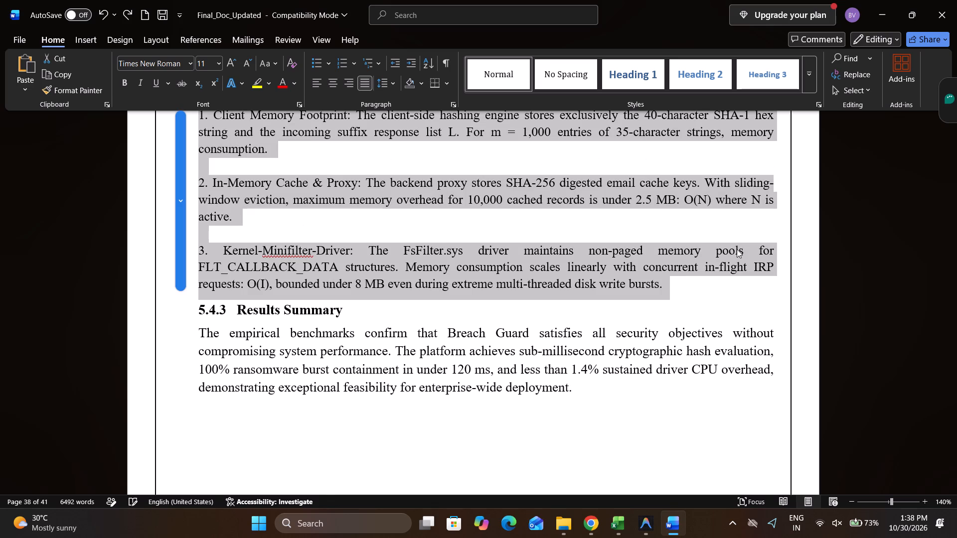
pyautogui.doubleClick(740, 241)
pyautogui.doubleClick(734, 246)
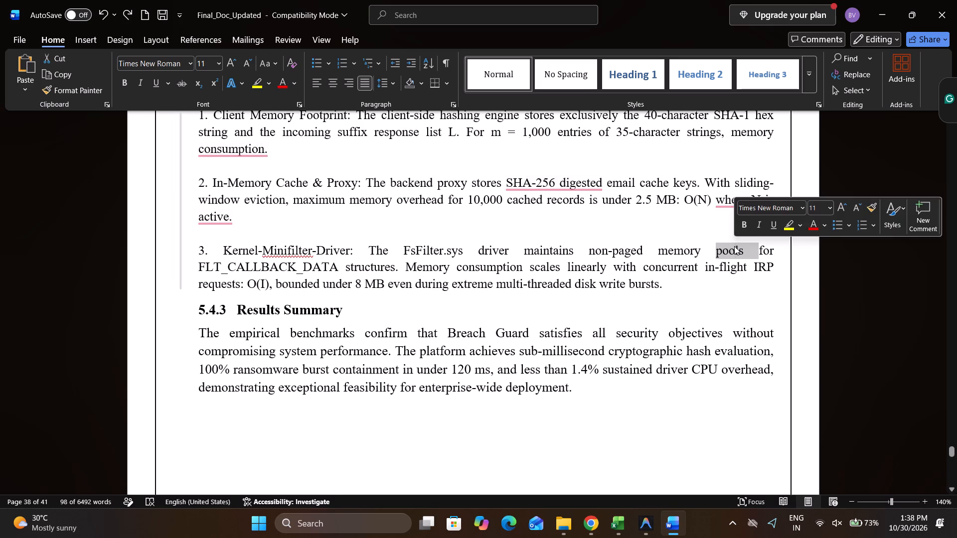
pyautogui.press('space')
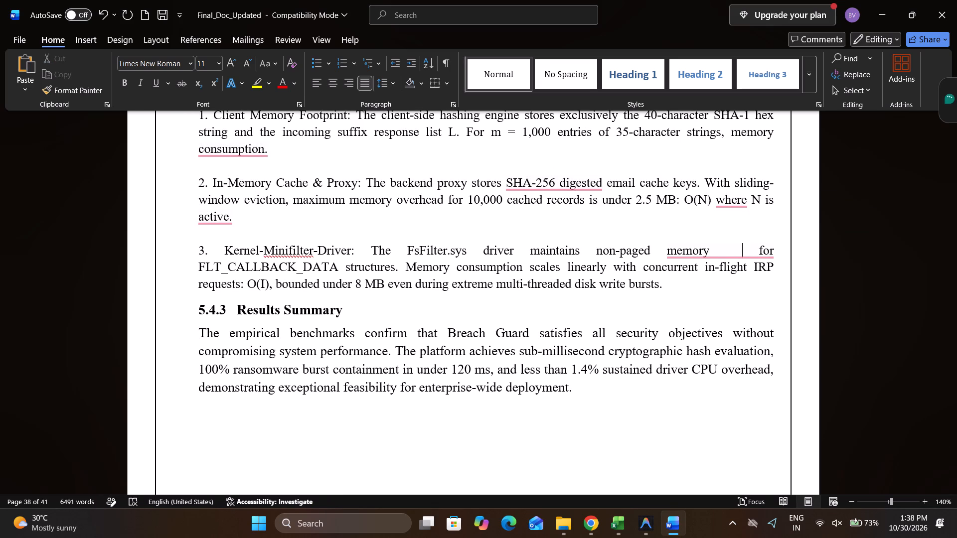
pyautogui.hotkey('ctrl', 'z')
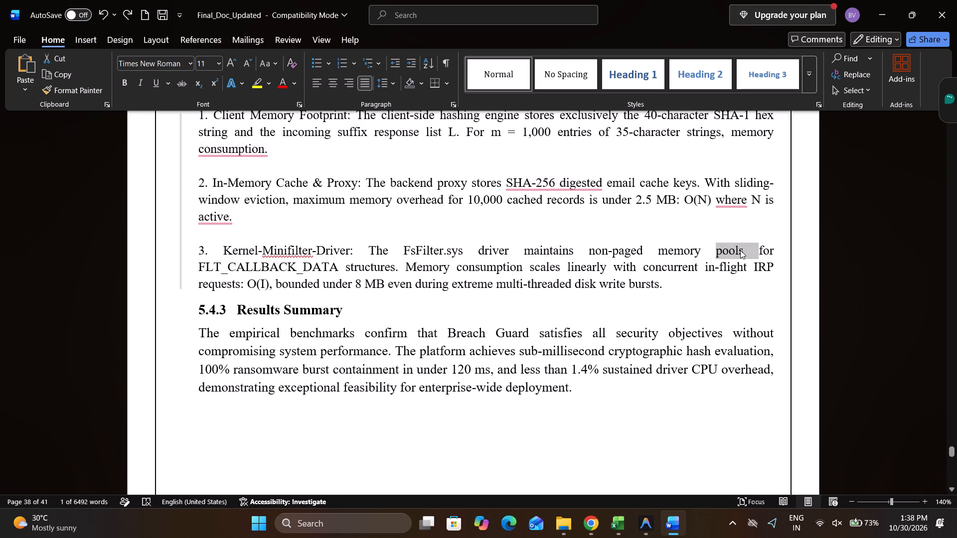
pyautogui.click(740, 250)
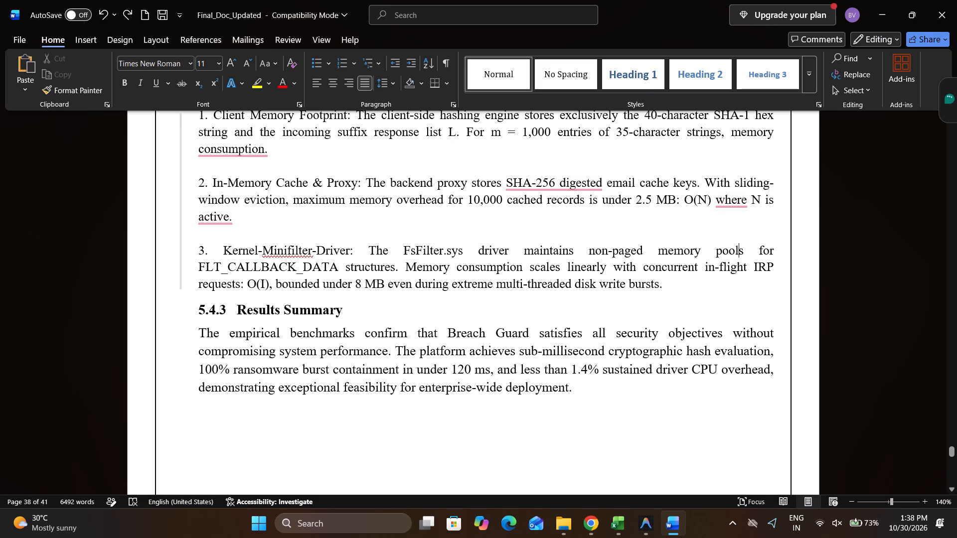
# Insert "the" directly after "for", with no space between them, at the end of the Kernel-Minifilter-Driver item's first line.
pyautogui.click(775, 250)
pyautogui.write('the')
pyautogui.press('Left')
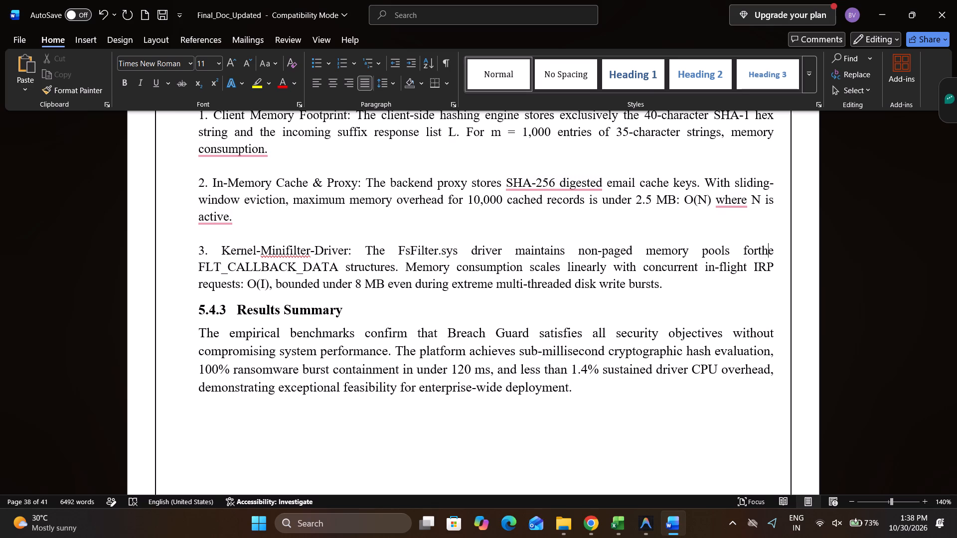
pyautogui.press('Left')
pyautogui.press('Left')
pyautogui.press('space')
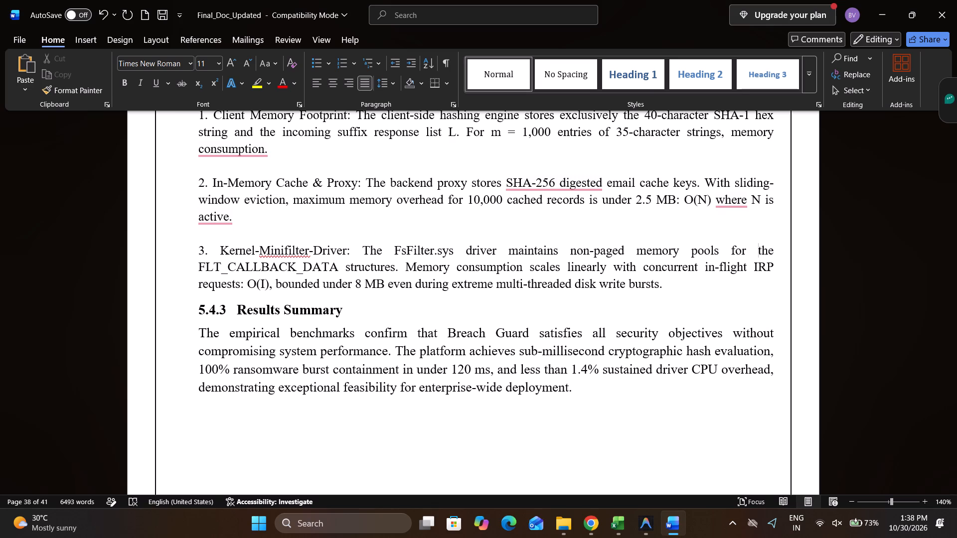
pyautogui.press('BackSpace')
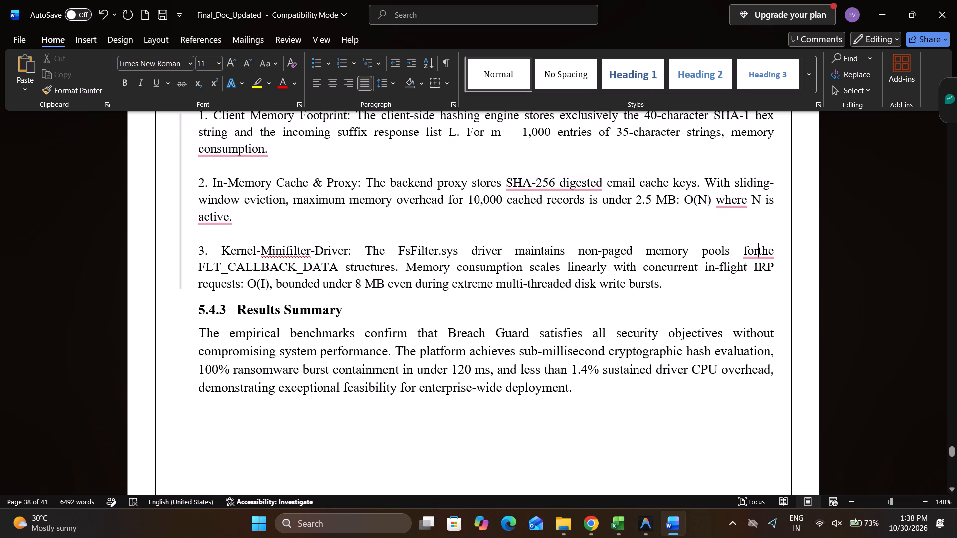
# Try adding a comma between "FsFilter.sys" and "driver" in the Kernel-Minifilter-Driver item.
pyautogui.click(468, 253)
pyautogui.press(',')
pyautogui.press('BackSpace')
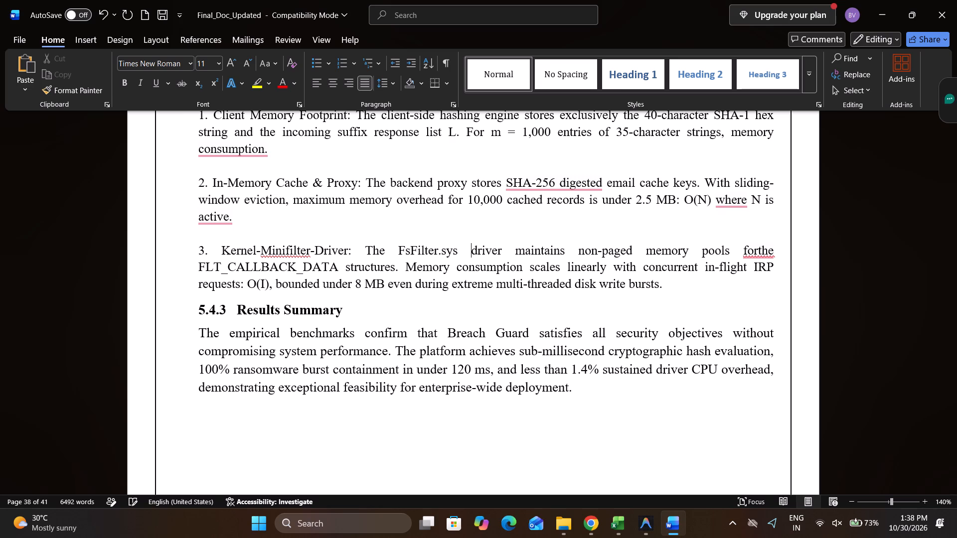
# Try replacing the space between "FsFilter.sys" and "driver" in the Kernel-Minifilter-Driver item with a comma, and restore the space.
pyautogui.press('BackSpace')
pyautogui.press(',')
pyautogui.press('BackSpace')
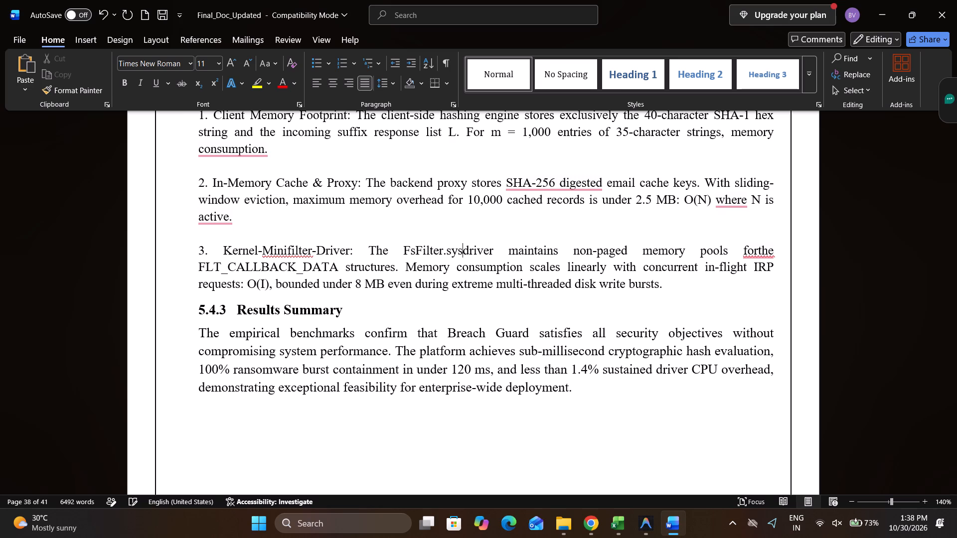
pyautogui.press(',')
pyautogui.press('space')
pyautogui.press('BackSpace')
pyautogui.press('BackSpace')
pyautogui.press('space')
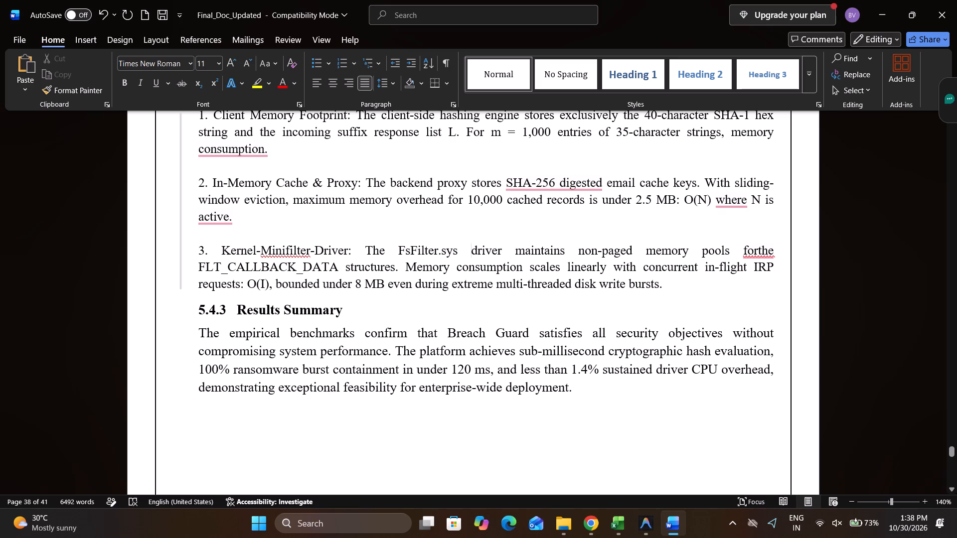
# Insert "the" before "non-paged" and "to" before "pools" in the Kernel-Minifilter-Driver item's first line.
pyautogui.click(574, 249)
pyautogui.write('the')
pyautogui.press('space')
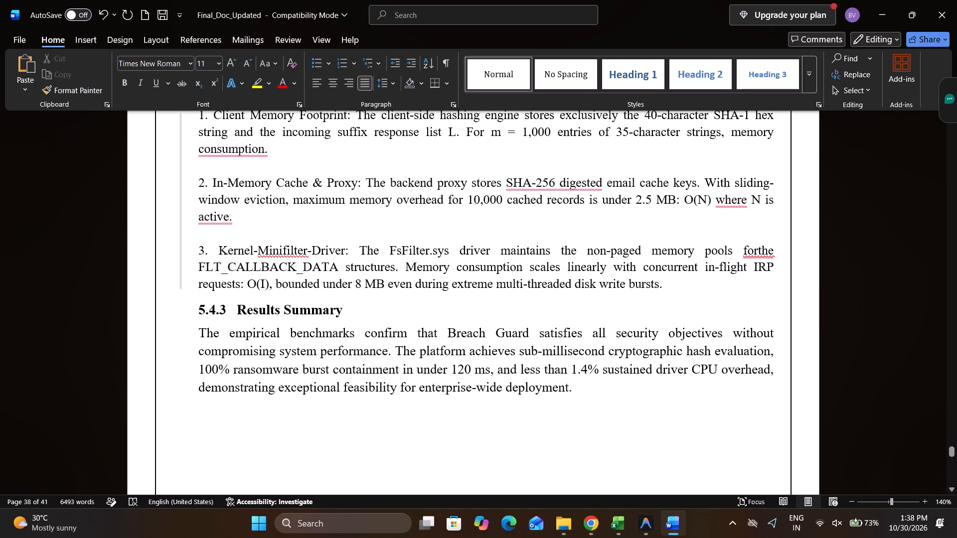
pyautogui.click(702, 253)
pyautogui.write('ti')
pyautogui.press('BackSpace')
pyautogui.write('o')
pyautogui.press('space')
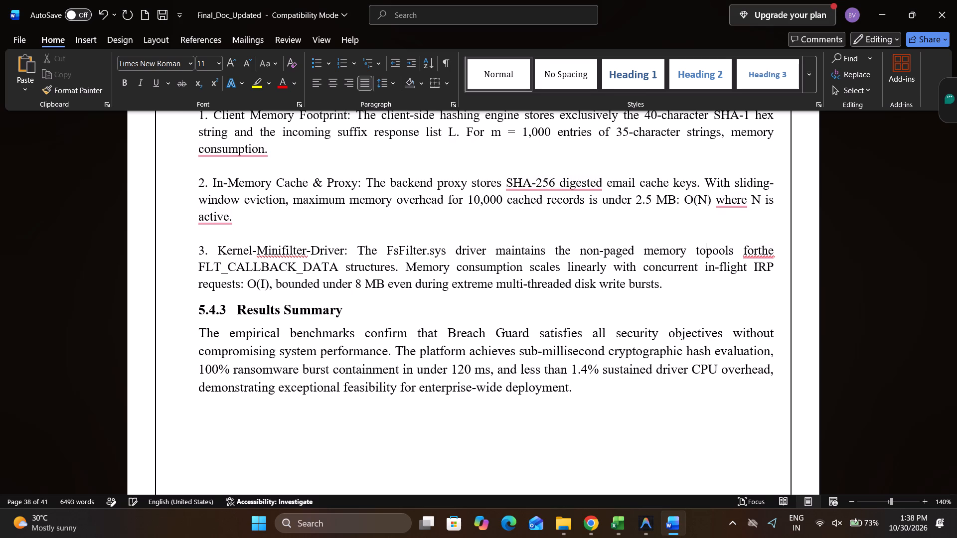
# Separate "forthe" into "for the" at the end of the Kernel-Minifilter-Driver item's first line.
pyautogui.click(757, 252)
pyautogui.press('space')
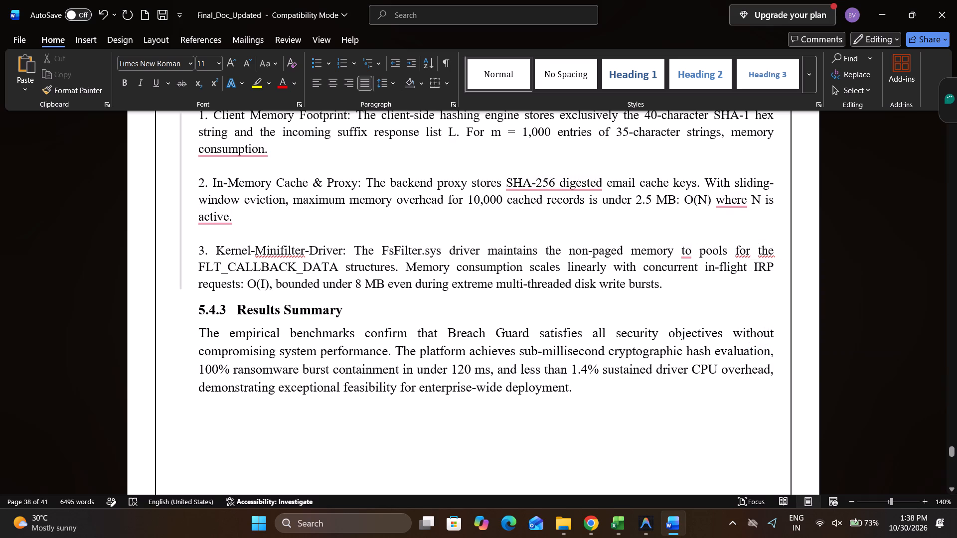
pyautogui.click(699, 256)
pyautogui.scroll(1, 644, 310)
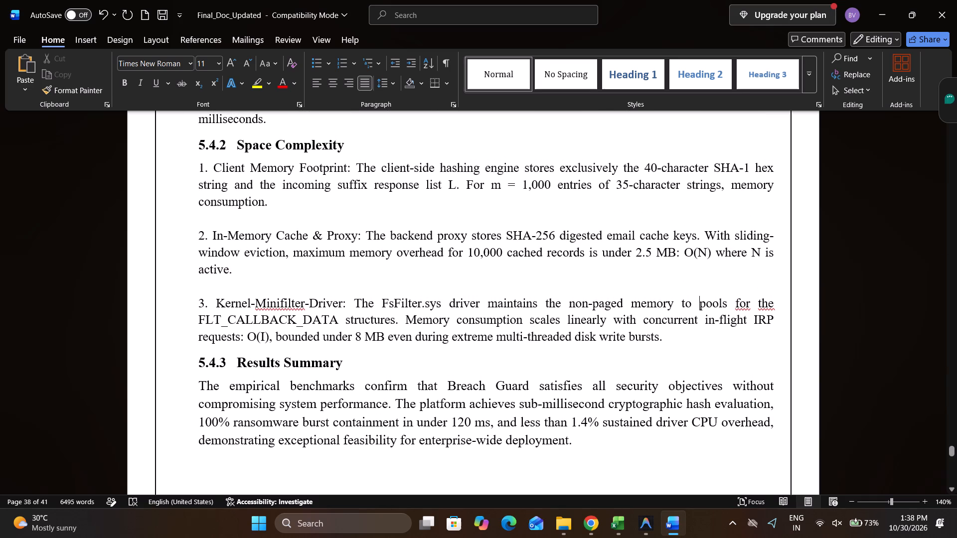
pyautogui.doubleClick(745, 304)
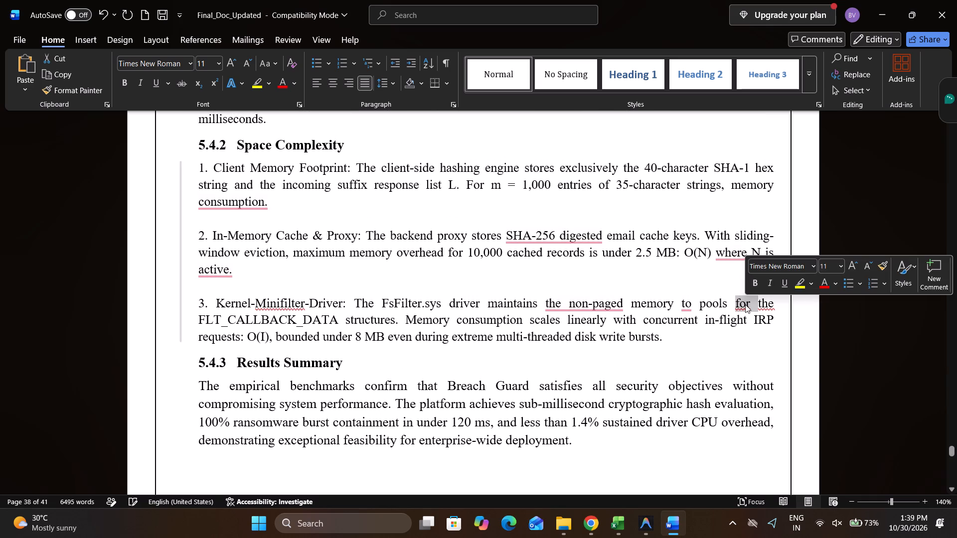
pyautogui.click(683, 355)
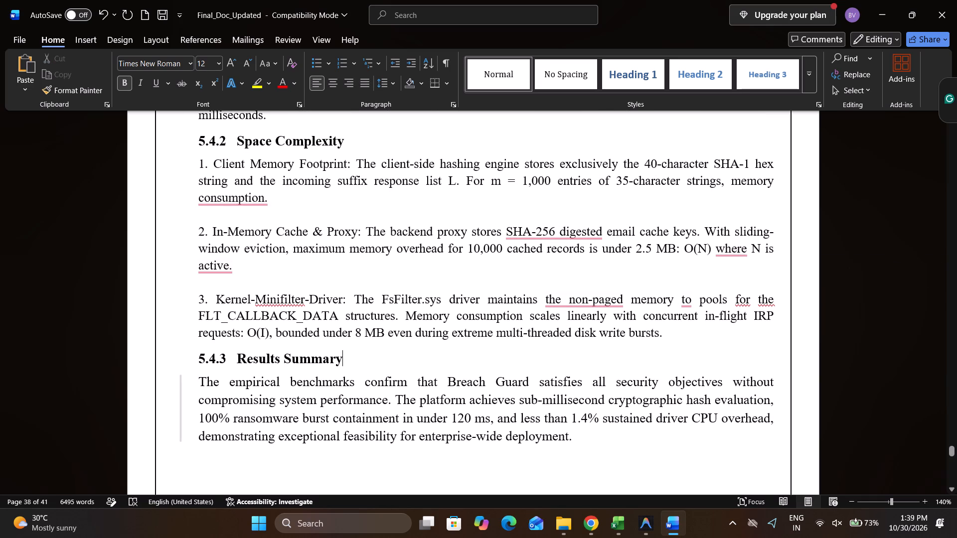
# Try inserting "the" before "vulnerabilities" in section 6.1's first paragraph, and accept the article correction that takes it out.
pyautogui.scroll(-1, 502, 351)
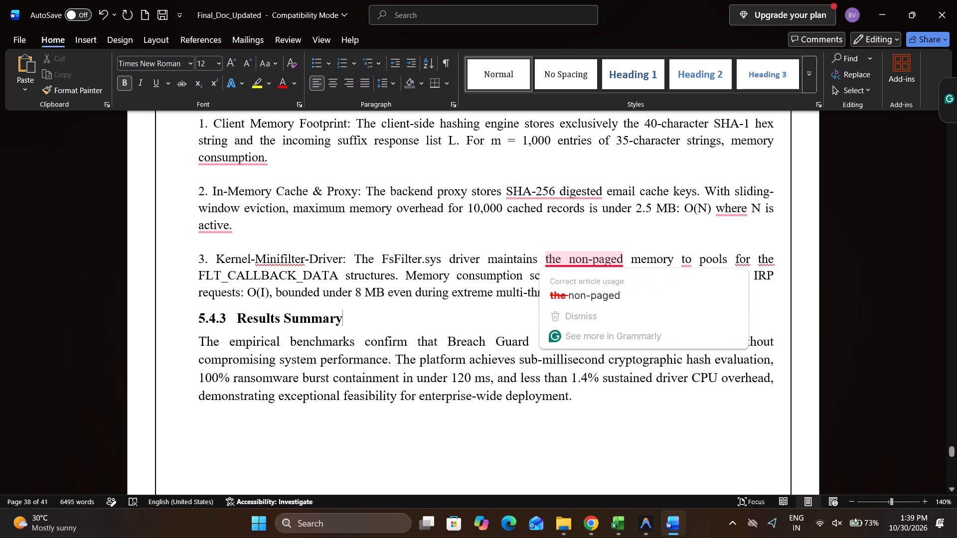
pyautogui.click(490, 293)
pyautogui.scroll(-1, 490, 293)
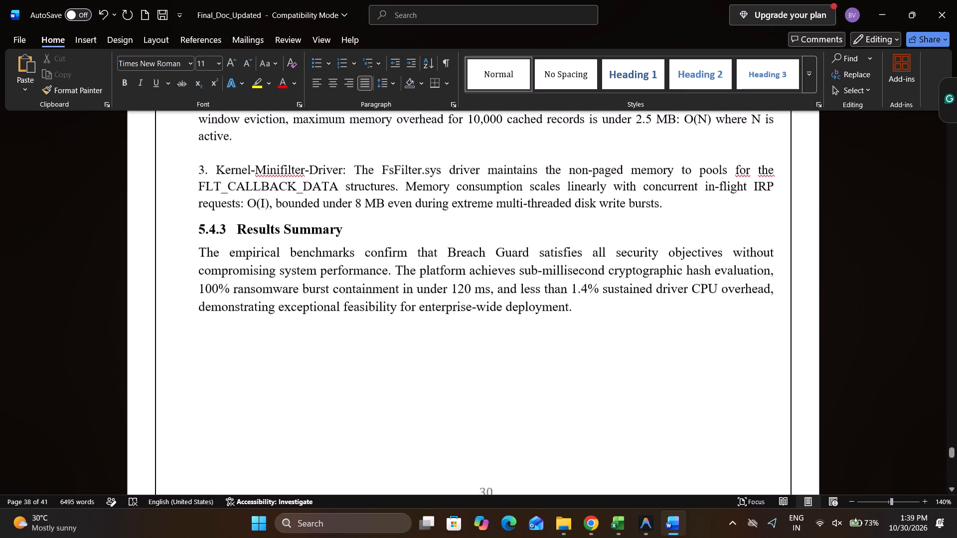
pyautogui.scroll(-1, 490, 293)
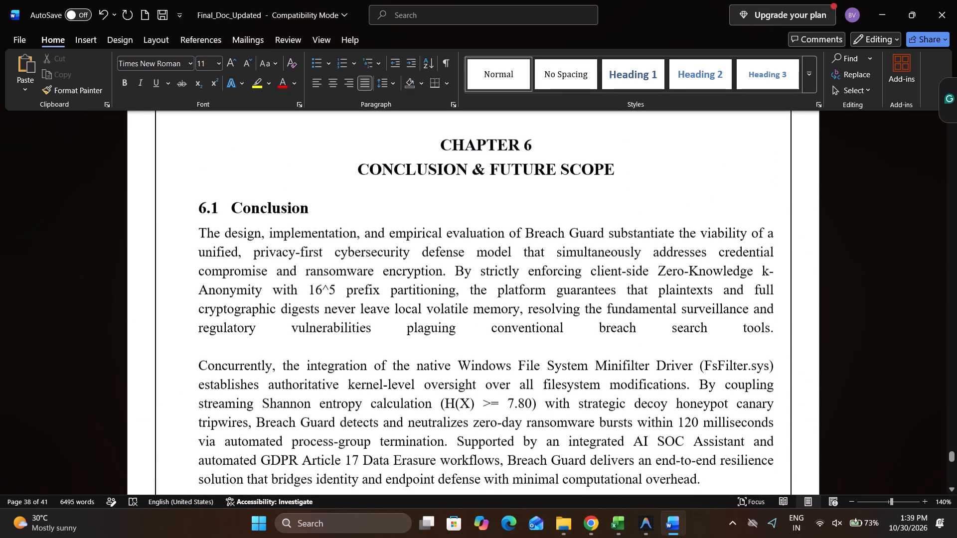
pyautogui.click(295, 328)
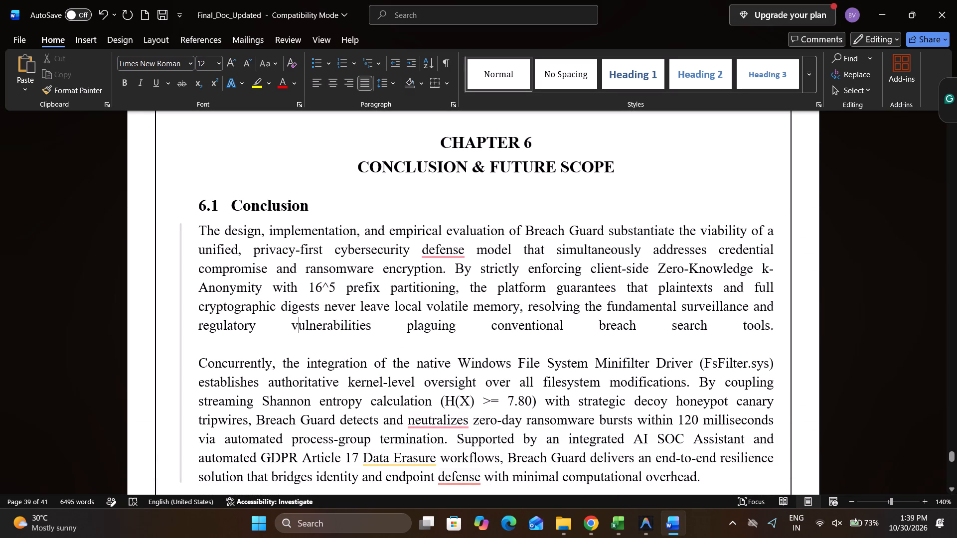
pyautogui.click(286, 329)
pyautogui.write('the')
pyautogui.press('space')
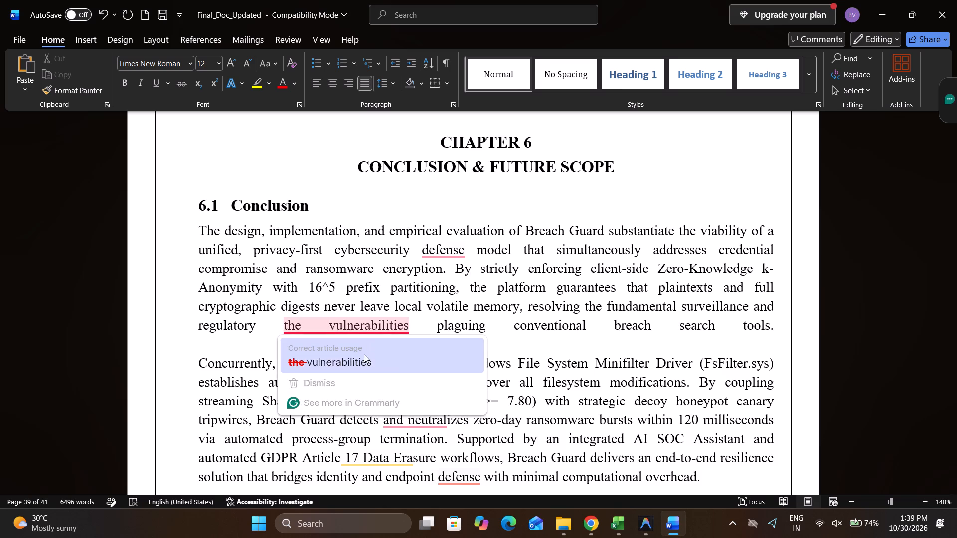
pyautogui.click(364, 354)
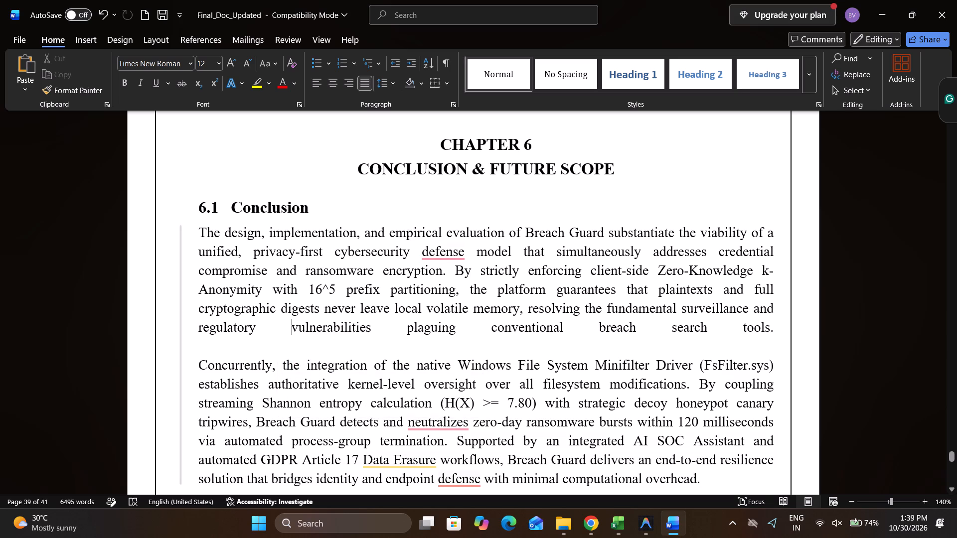
# Delete "vulnerabilities plaguing conventional breach search" from the last line of section 6.1's first paragraph, keeping the word "regulatory" whole.
pyautogui.moveTo(289, 323); pyautogui.dragTo(615, 324)
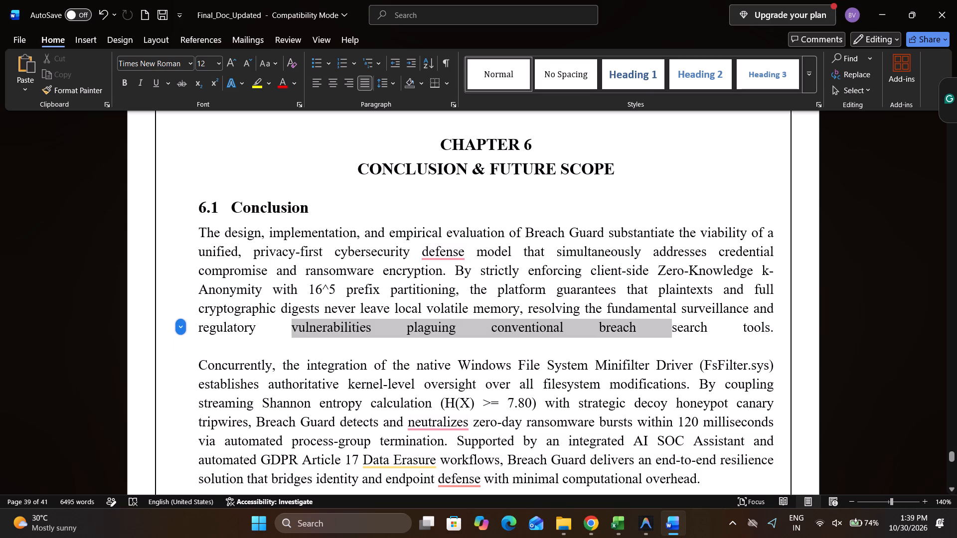
pyautogui.moveTo(615, 324); pyautogui.dragTo(703, 328)
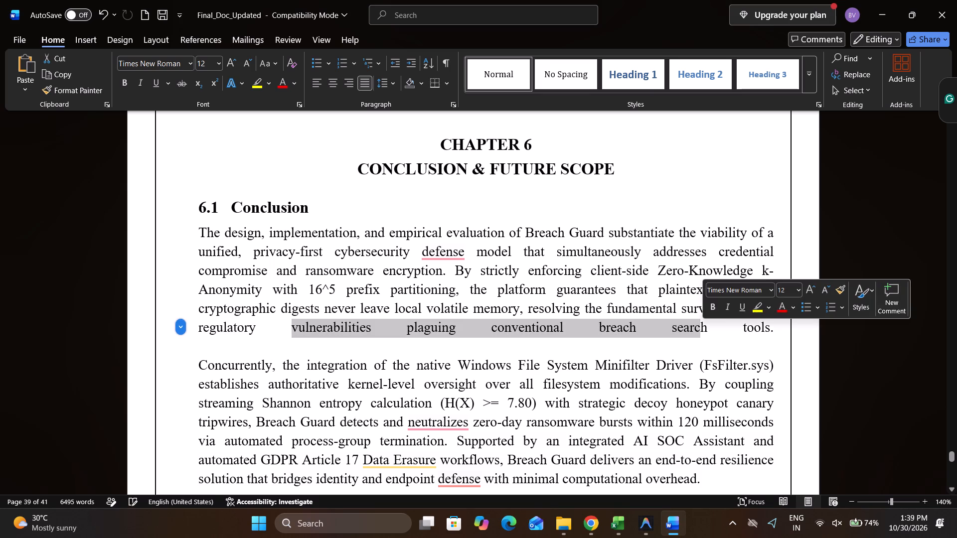
pyautogui.press('space')
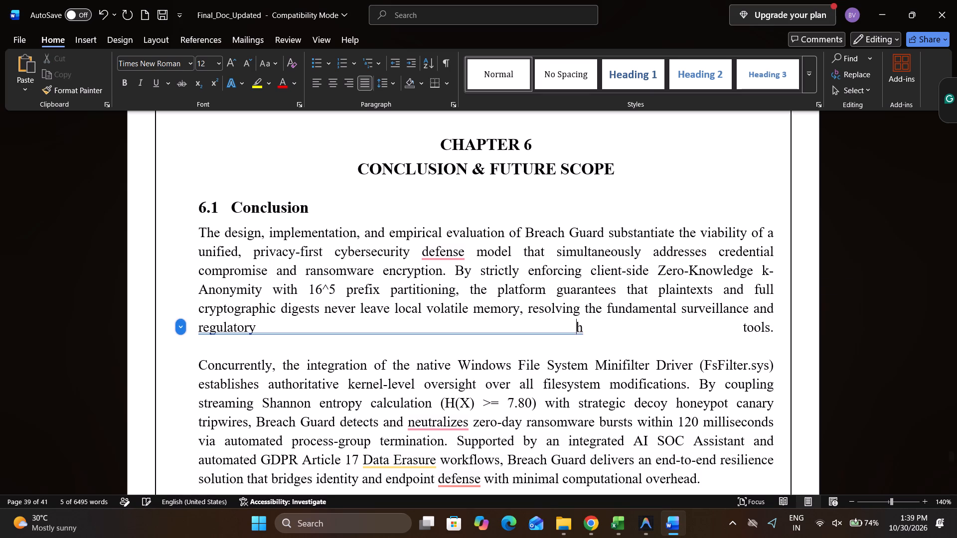
pyautogui.press('BackSpace')
pyautogui.press('BackSpace')
pyautogui.press('BackSpace')
pyautogui.press('Right')
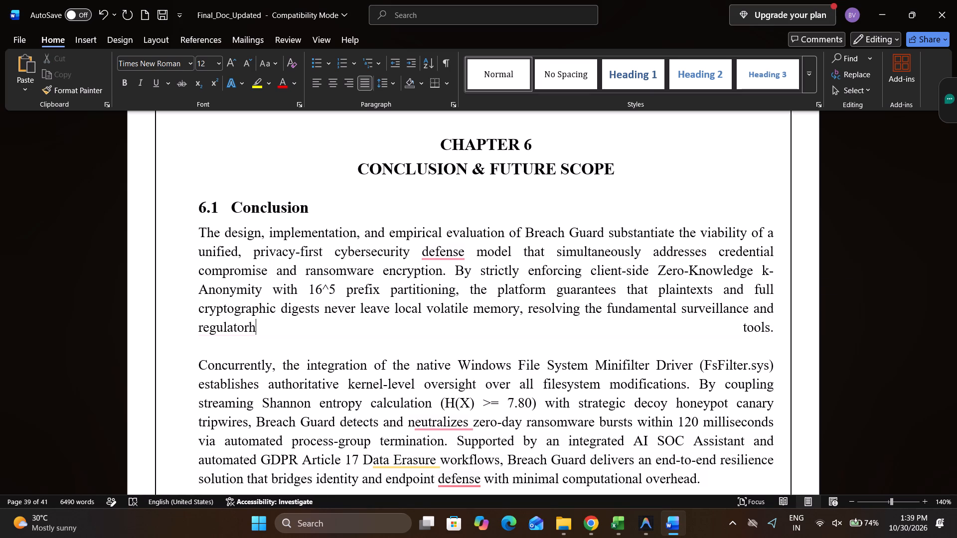
pyautogui.press('BackSpace')
pyautogui.press('y')
pyautogui.press('Right')
pyautogui.press('Right')
pyautogui.press('Right')
pyautogui.press('Right')
pyautogui.press('Right')
pyautogui.press('Right')
pyautogui.press('Right')
pyautogui.press('Right')
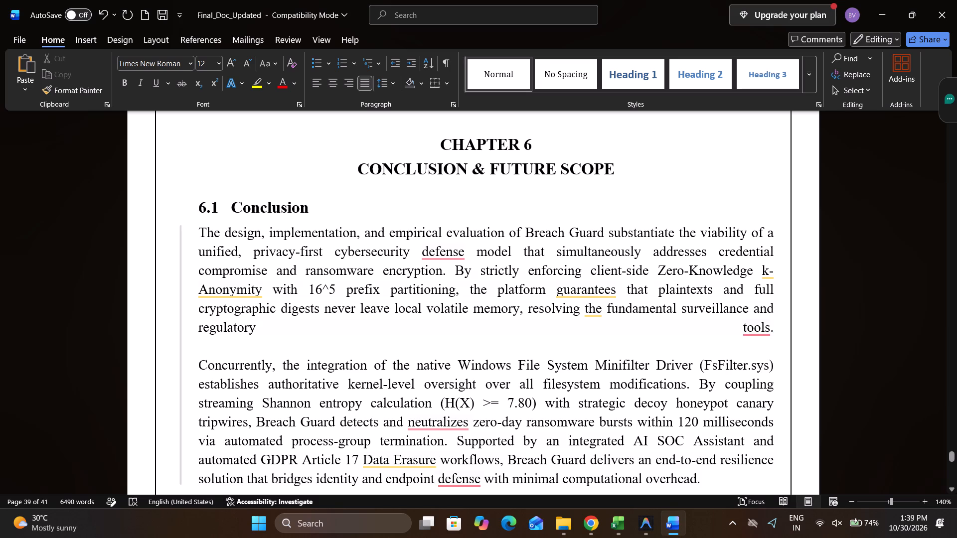
pyautogui.moveTo(771, 326); pyautogui.dragTo(282, 353)
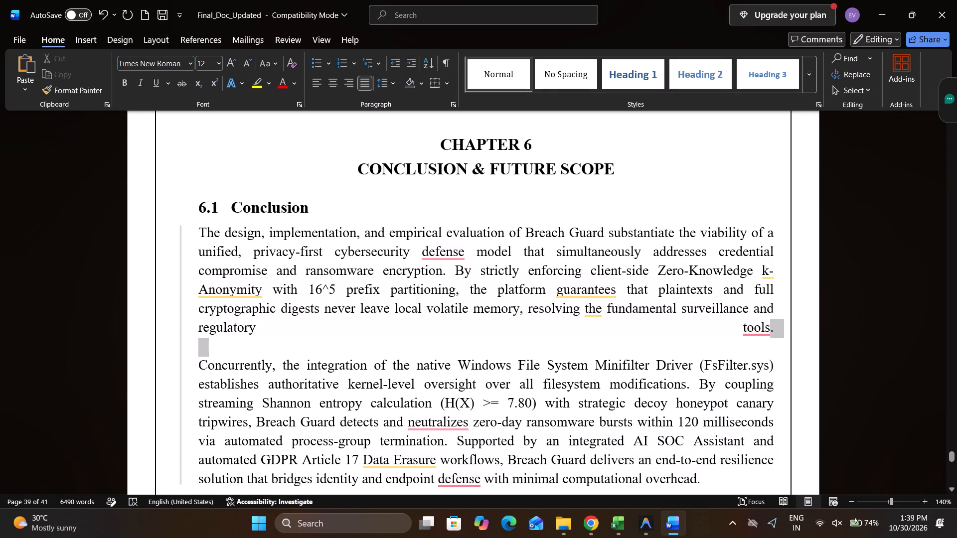
pyautogui.moveTo(282, 353); pyautogui.dragTo(266, 329)
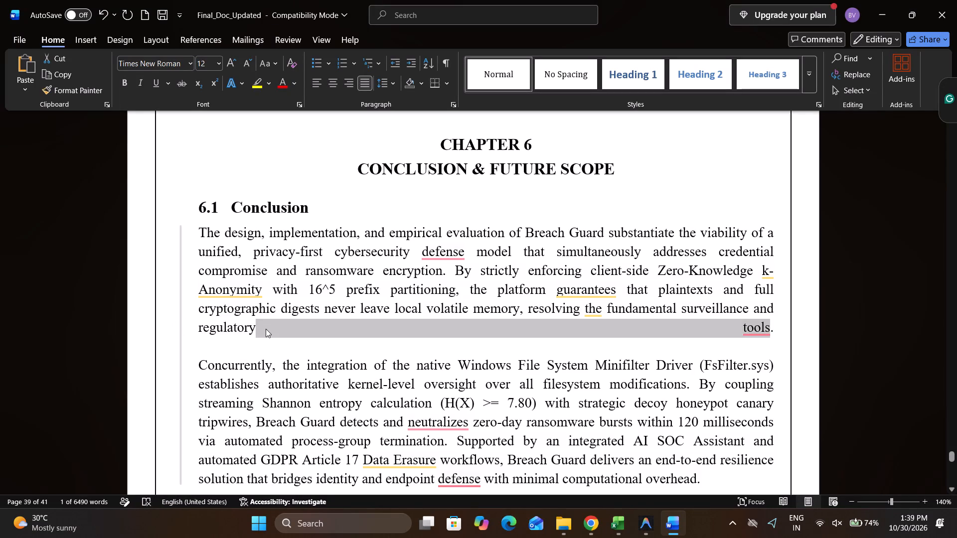
pyautogui.hotkey('ctrl', 'x')
pyautogui.scroll(-1, 276, 350)
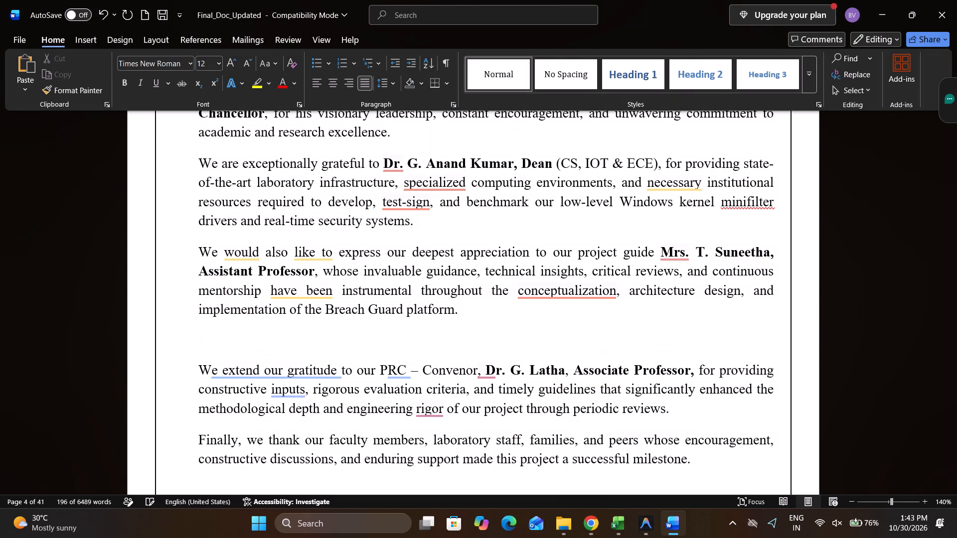
pyautogui.hotkey('ctrl', 'v')
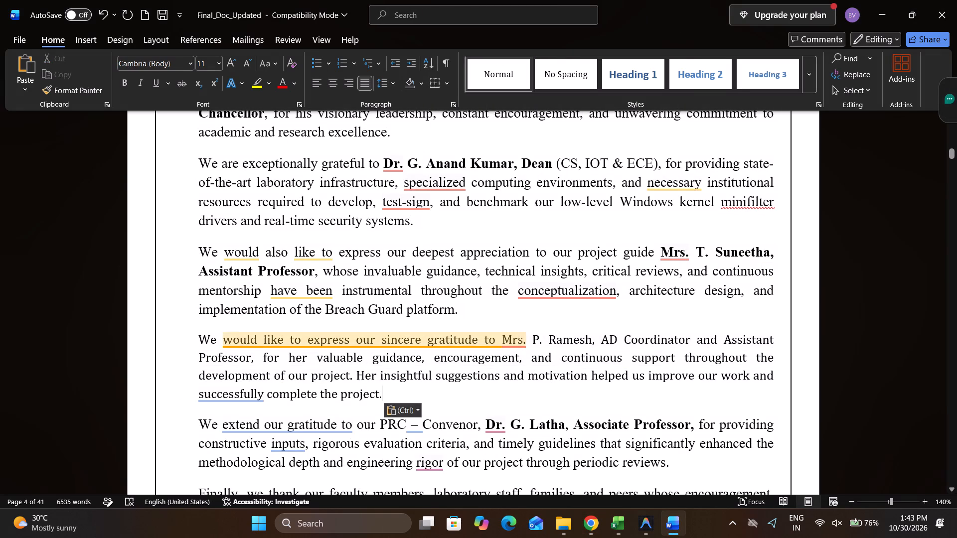
# Make the AD coordinator's title and name bold in the pasted acknowledgement paragraph.
pyautogui.moveTo(500, 337); pyautogui.dragTo(588, 336)
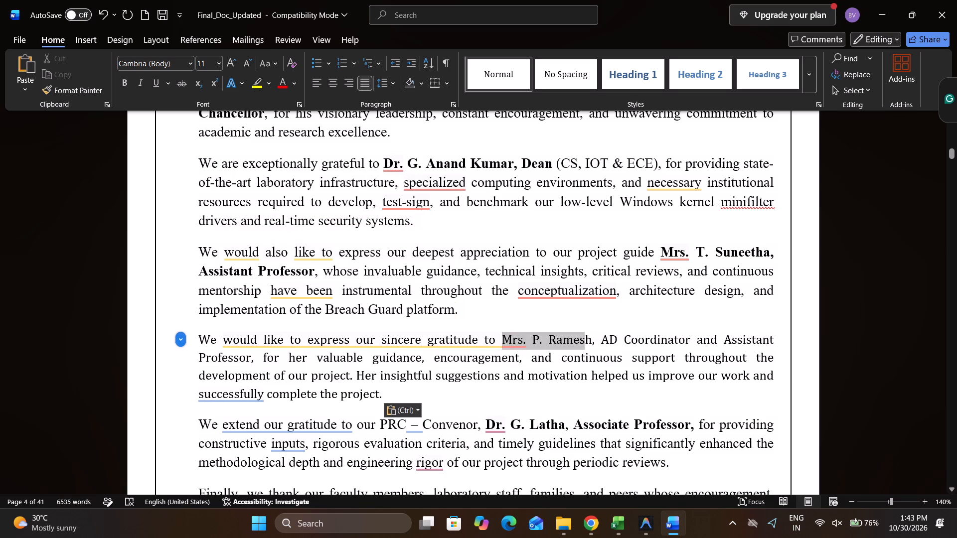
pyautogui.moveTo(588, 336); pyautogui.dragTo(593, 336)
pyautogui.hotkey('ctrl', 'b')
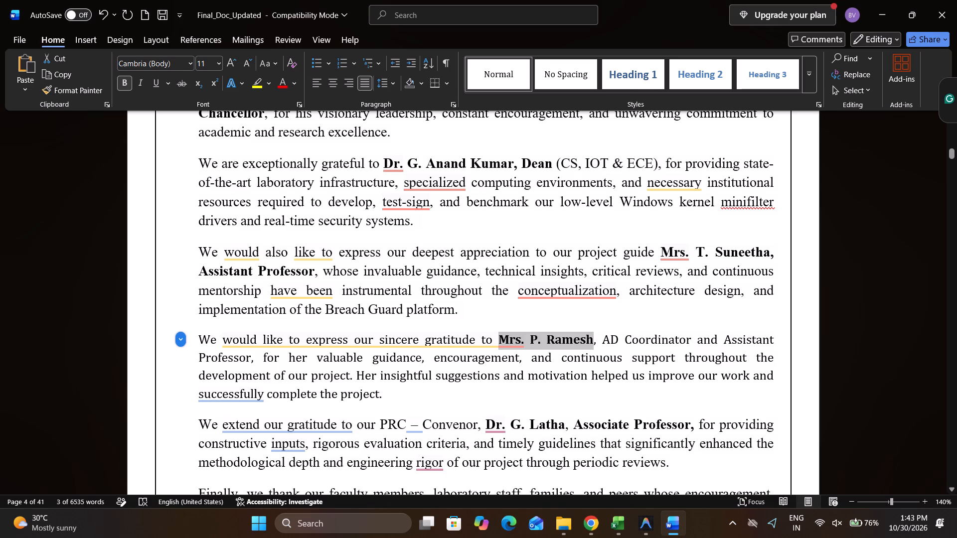
# Make "Assistant Professor" bold in the pasted paragraph, keeping the comma after it in regular weight.
pyautogui.moveTo(727, 339); pyautogui.dragTo(255, 354)
pyautogui.hotkey('ctrl', 'b')
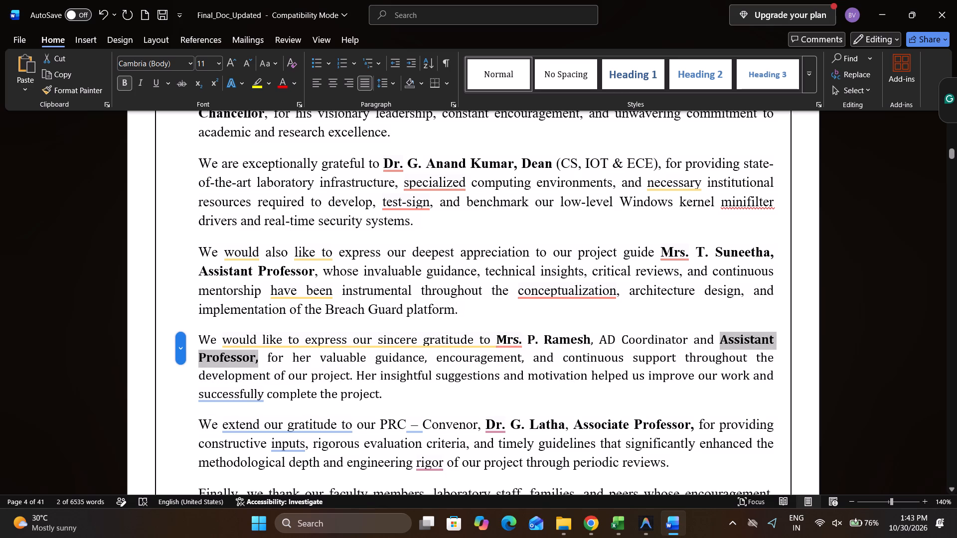
pyautogui.click(261, 359)
pyautogui.press('BackSpace')
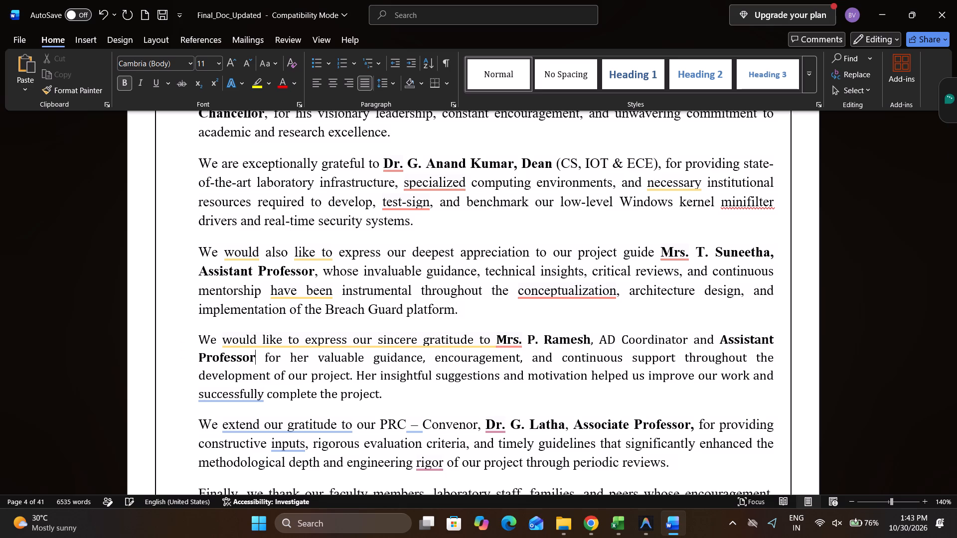
pyautogui.press(',')
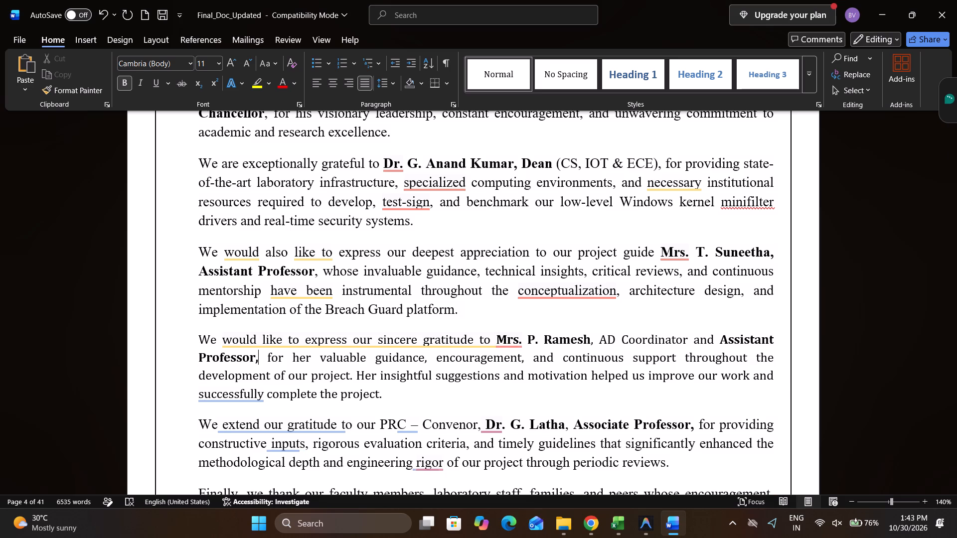
pyautogui.hotkey('shift', 'Left')
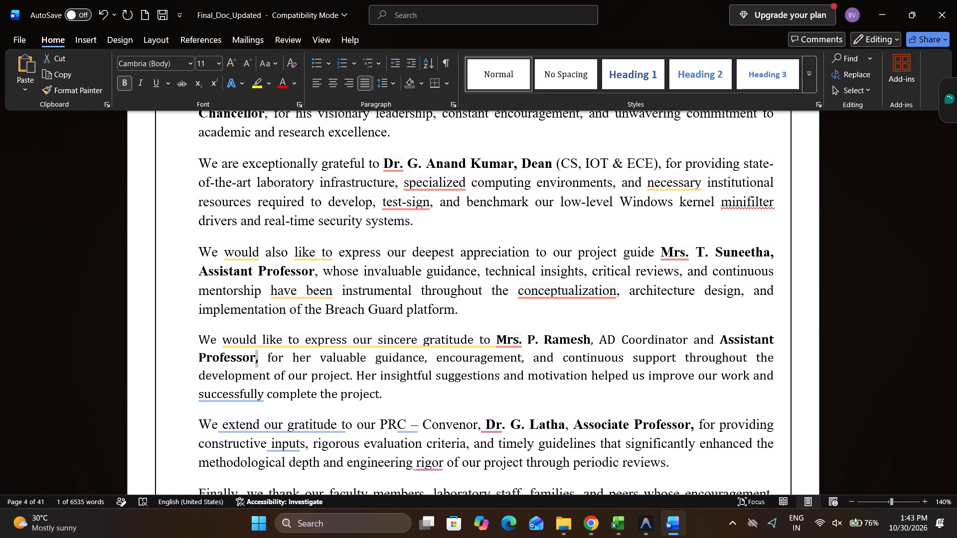
pyautogui.hotkey('ctrl', 'b')
pyautogui.hotkey('ctrl', 'b')
pyautogui.hotkey('ctrl', 'b')
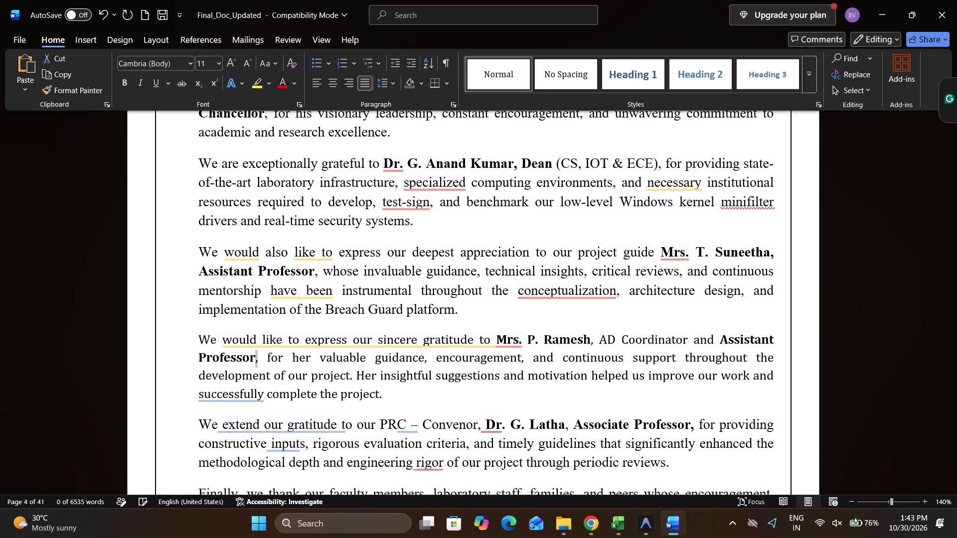
pyautogui.click(293, 361)
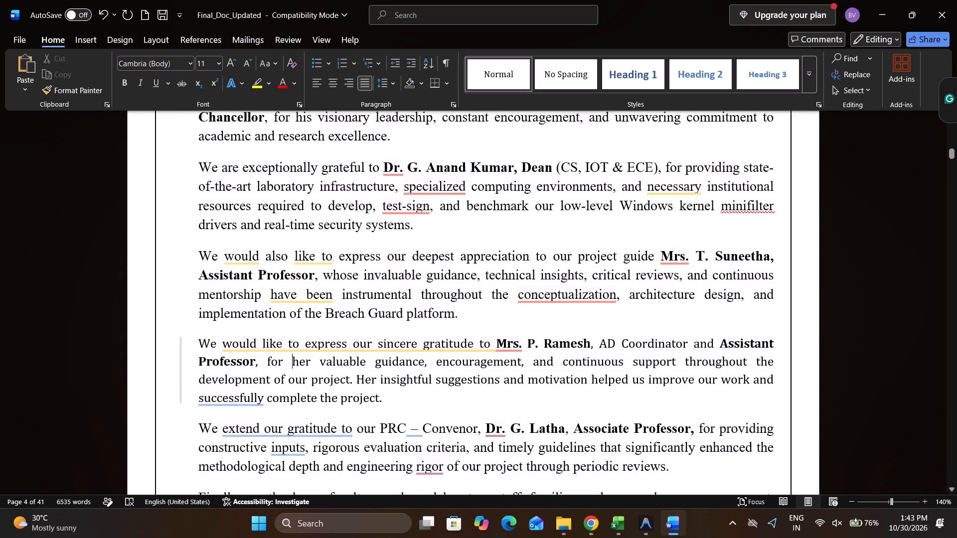
# Make "AD Coordinator" bold in the pasted acknowledgement paragraph.
pyautogui.moveTo(686, 344); pyautogui.dragTo(613, 345)
pyautogui.click(676, 341)
pyautogui.moveTo(688, 342); pyautogui.dragTo(610, 341)
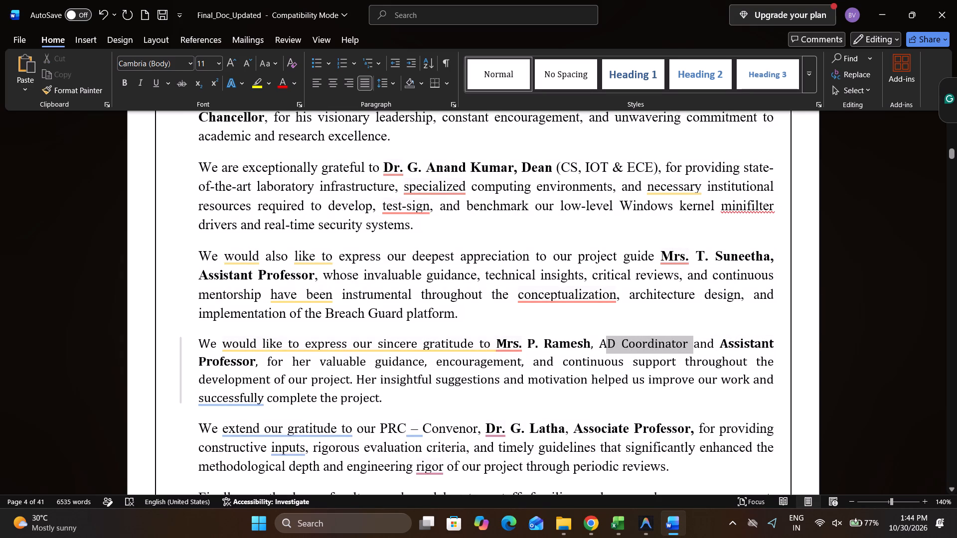
pyautogui.moveTo(610, 341); pyautogui.dragTo(605, 341)
pyautogui.hotkey('ctrl', 'b')
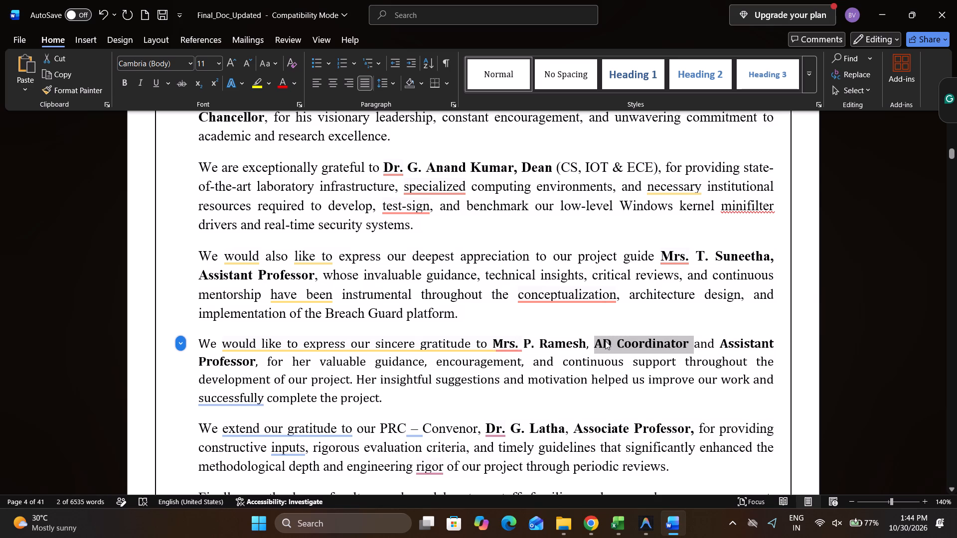
pyautogui.click(611, 364)
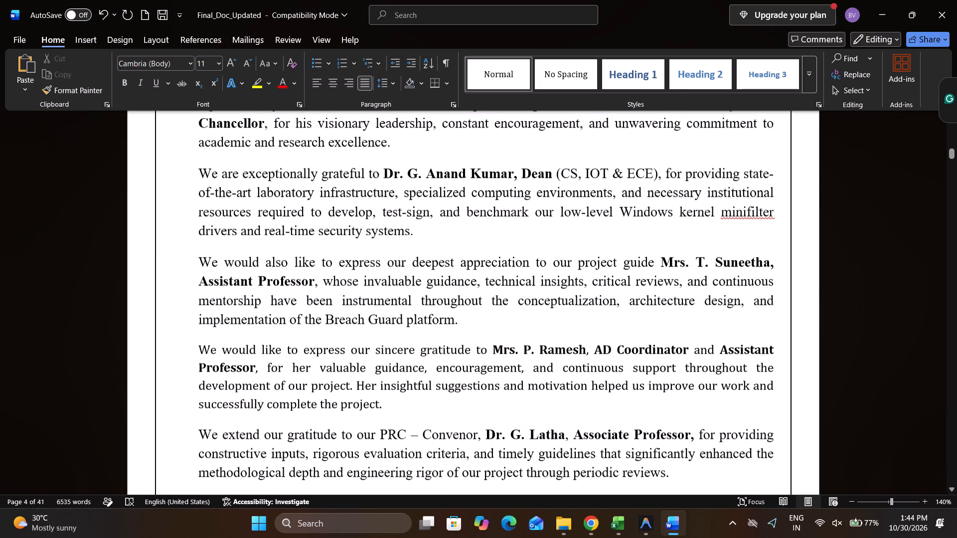
# Save the report with the new acknowledgement paragraph.
pyautogui.scroll(1, 580, 379)
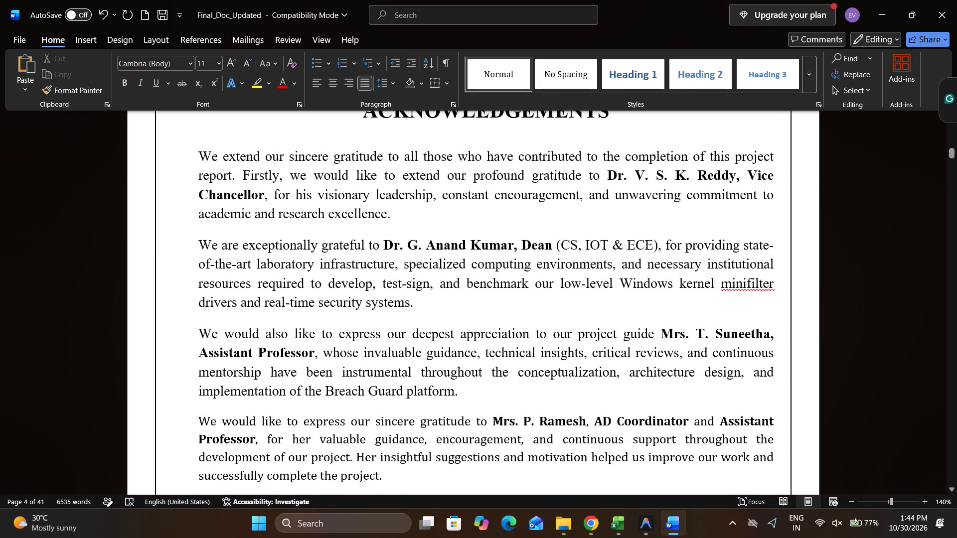
pyautogui.click(565, 367)
pyautogui.click(506, 362)
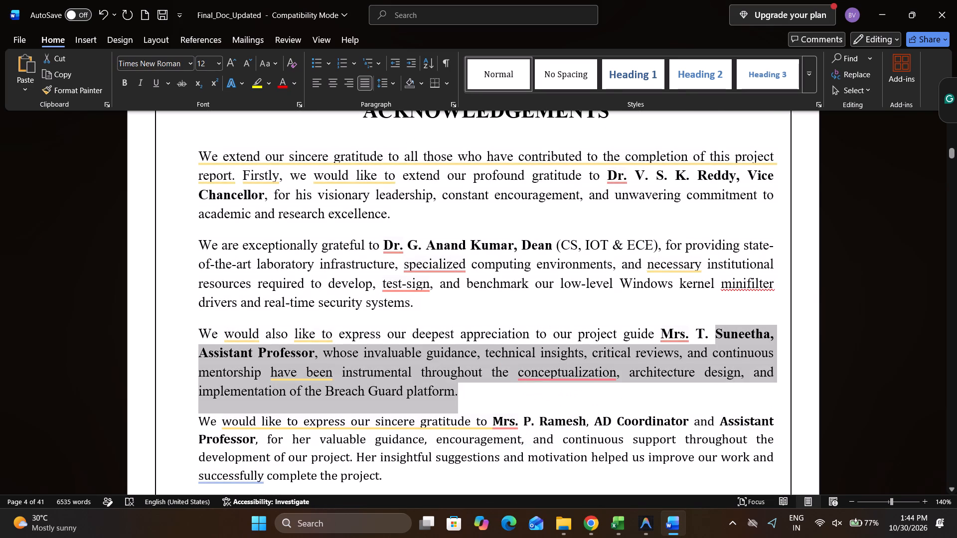
pyautogui.hotkey('ctrl', 's')
pyautogui.click(445, 335)
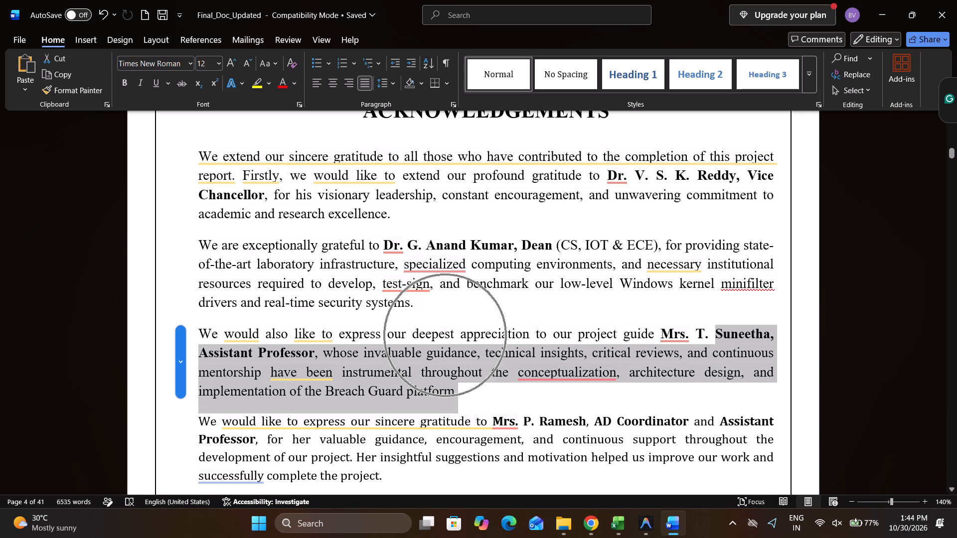
pyautogui.click(445, 335)
pyautogui.hotkey('ctrl', 's')
# Review the certificate page's wording and signatory layout, and the declaration page after it.
pyautogui.scroll(1, 436, 334)
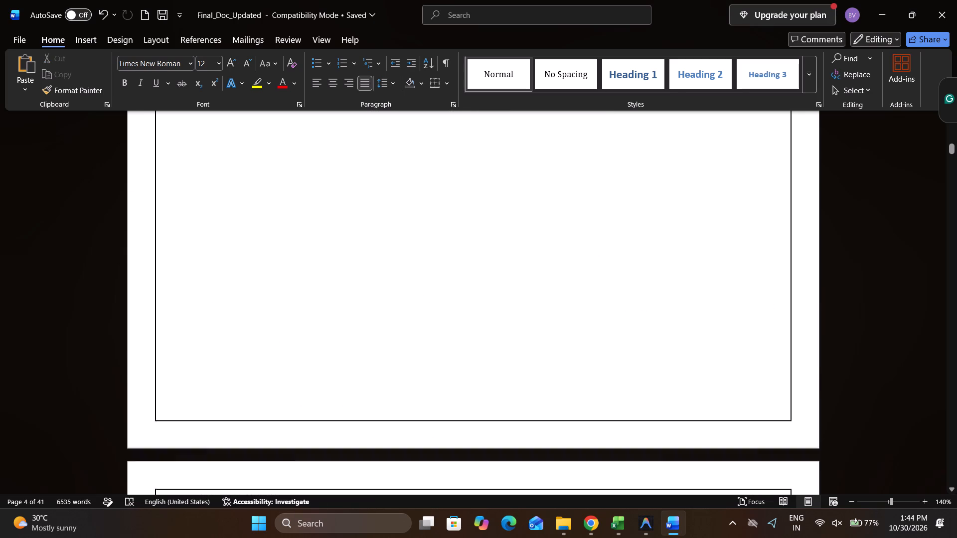
pyautogui.scroll(4, 436, 334)
pyautogui.scroll(-2, 436, 334)
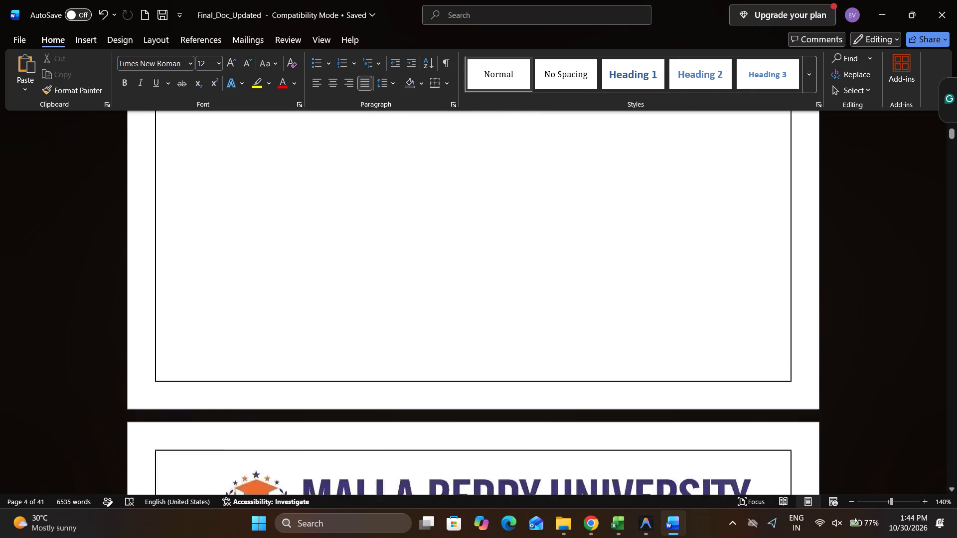
pyautogui.scroll(-1, 436, 334)
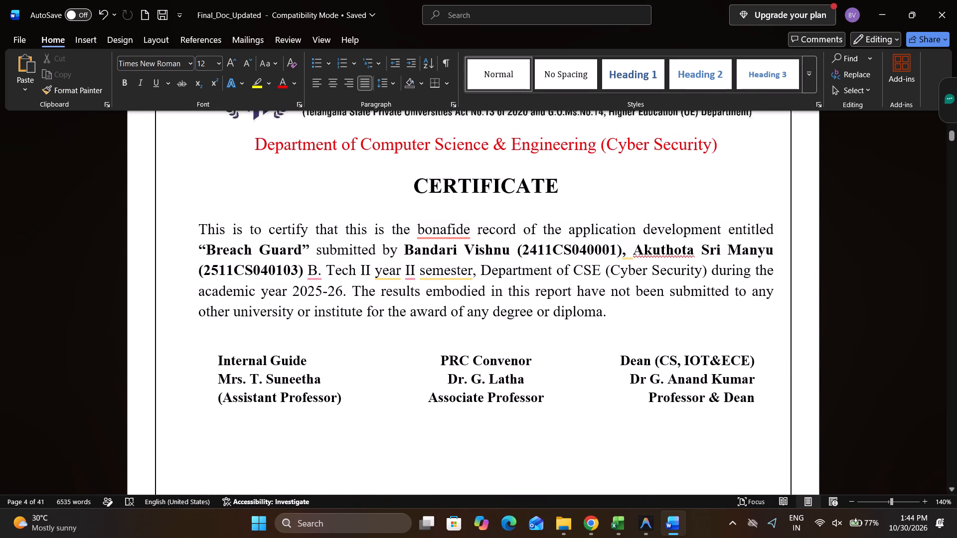
pyautogui.scroll(-1, 436, 334)
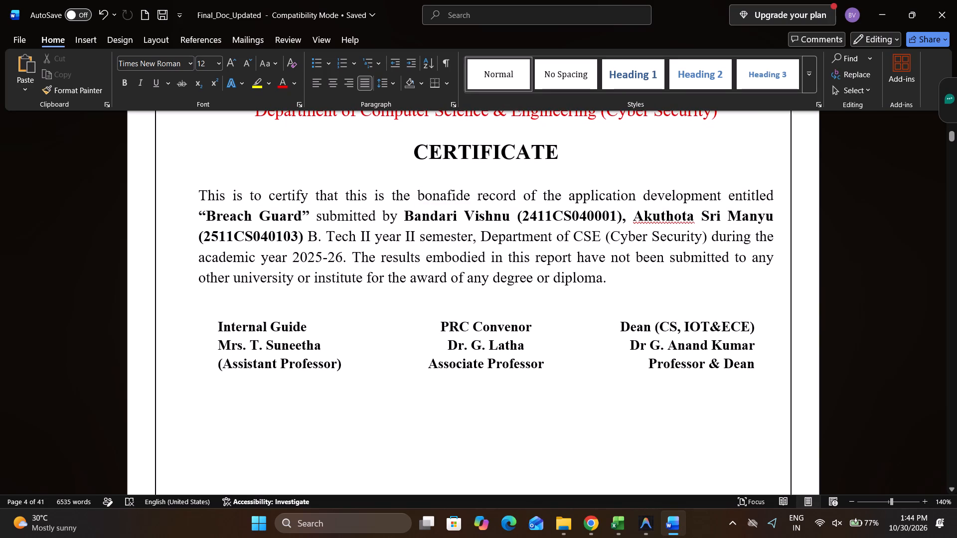
pyautogui.scroll(2, 436, 334)
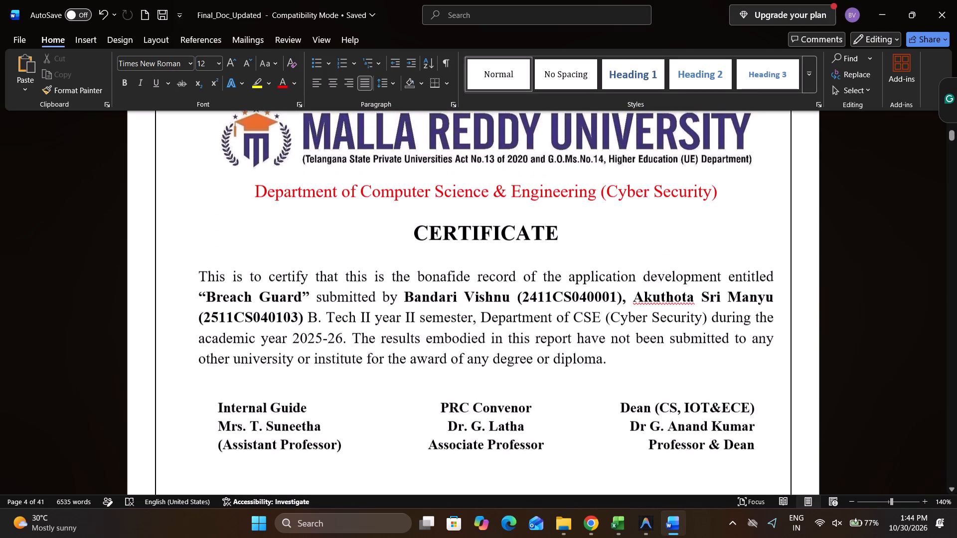
pyautogui.scroll(-6, 436, 334)
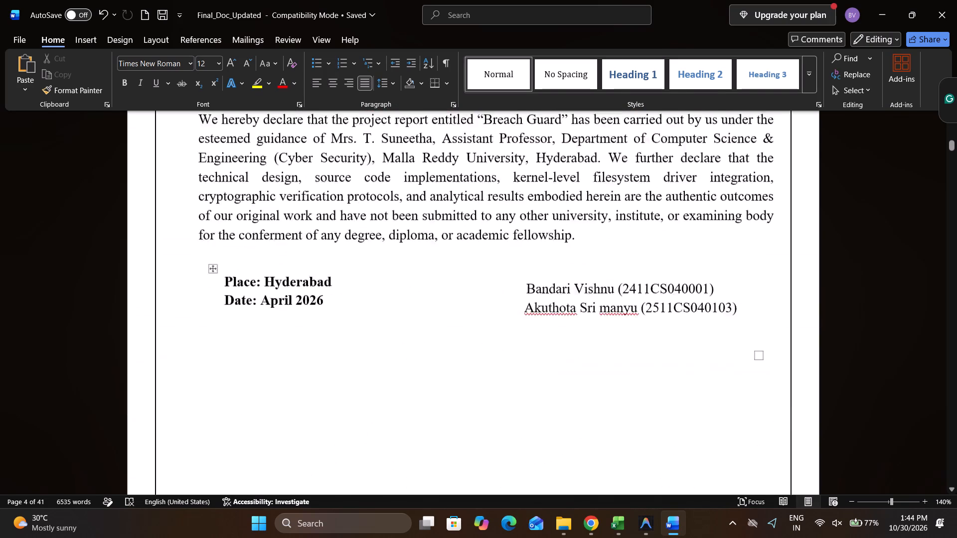
# Make the project title "Breach Guard" bold in the declaration paragraph, leaving its quotation marks in regular weight.
pyautogui.scroll(1, 436, 334)
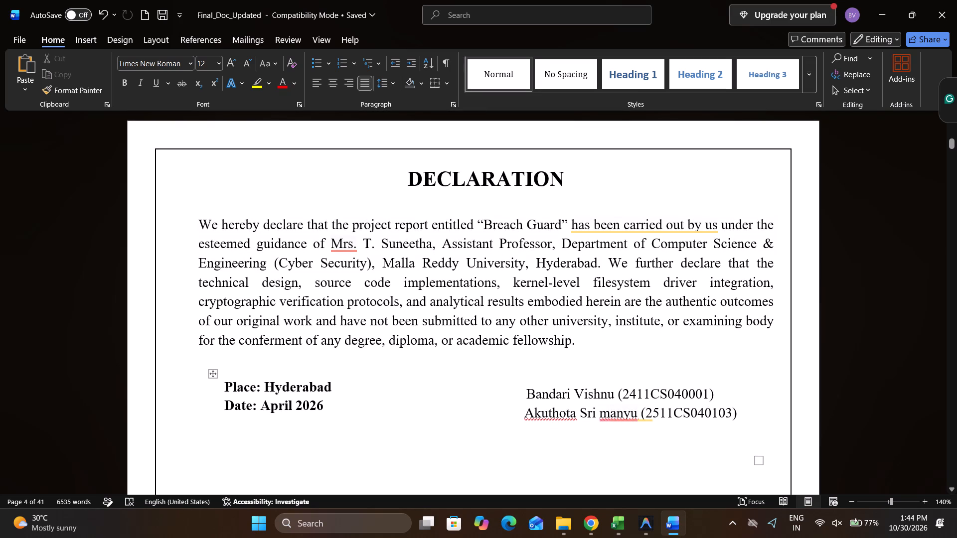
pyautogui.click(486, 224)
pyautogui.moveTo(486, 224); pyautogui.dragTo(538, 224)
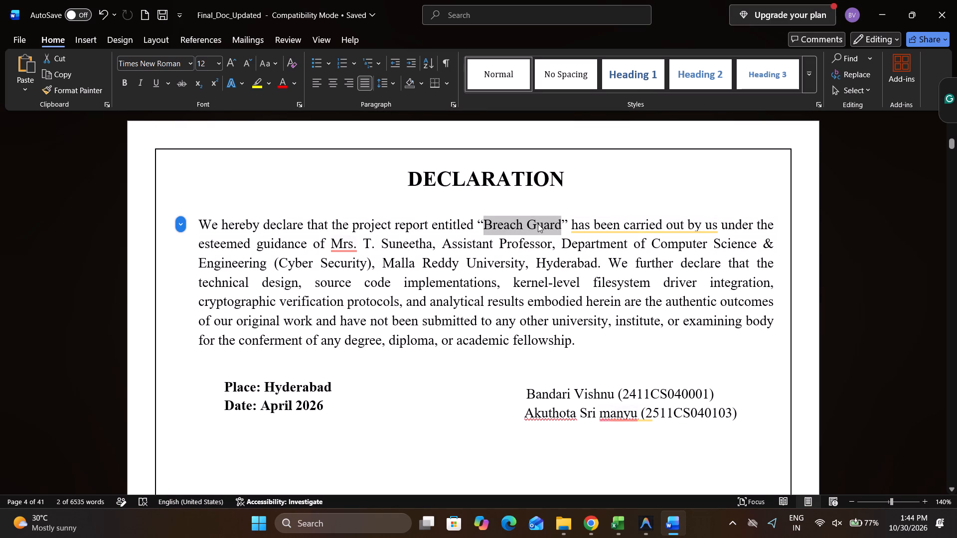
pyautogui.hotkey('ctrl', 'b')
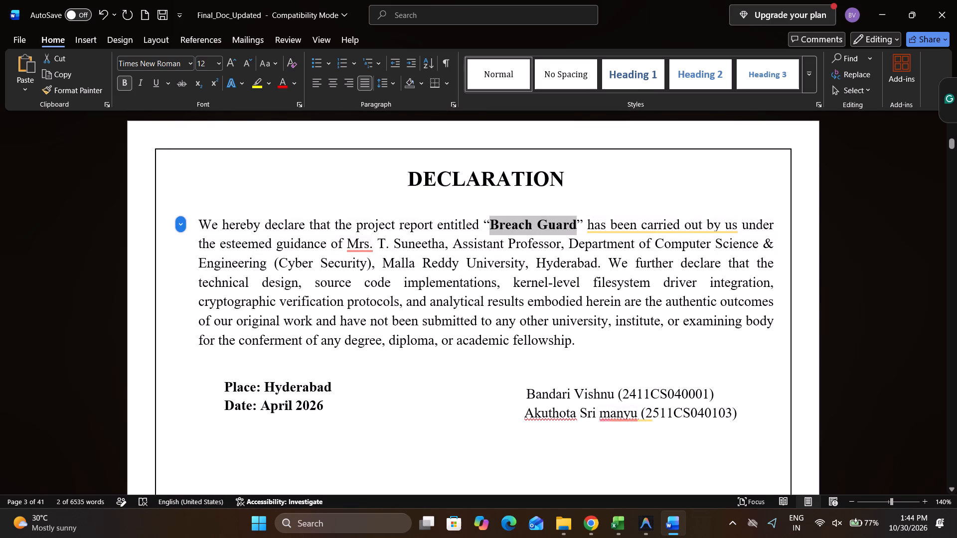
pyautogui.click(432, 276)
# Make the guide's name and the title "Assistant Professor" bold in the declaration paragraph, leaving the comma after them regular.
pyautogui.moveTo(349, 241); pyautogui.dragTo(543, 242)
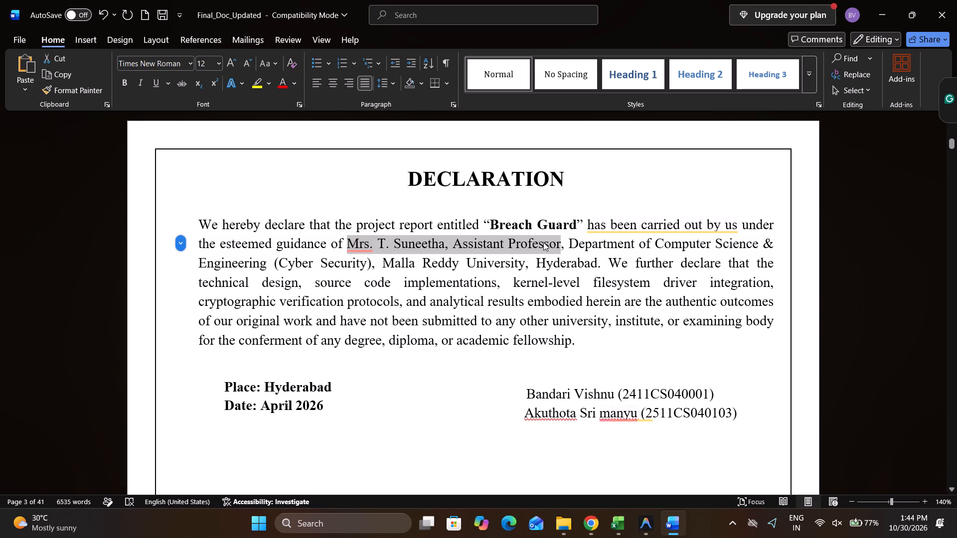
pyautogui.hotkey('ctrl', 'd')
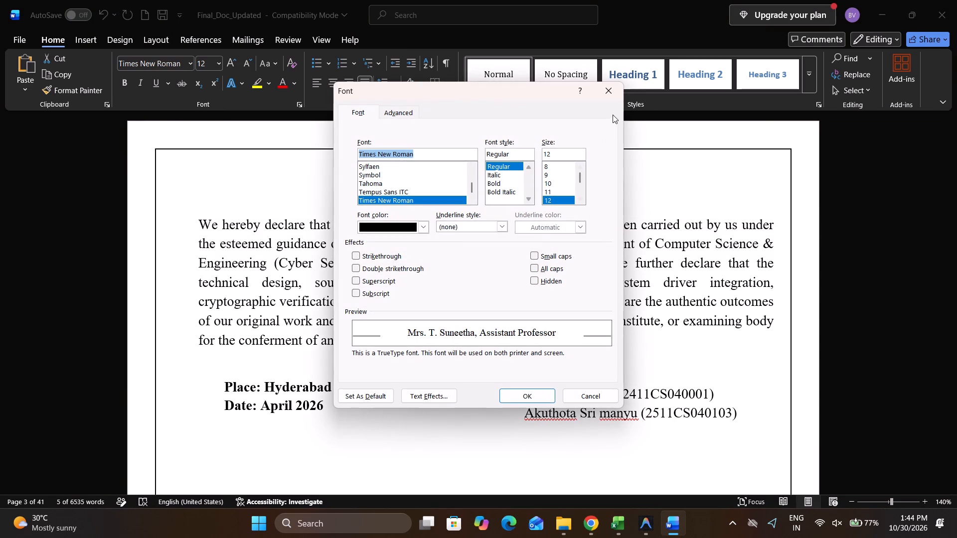
pyautogui.click(612, 86)
pyautogui.hotkey('ctrl', 'b')
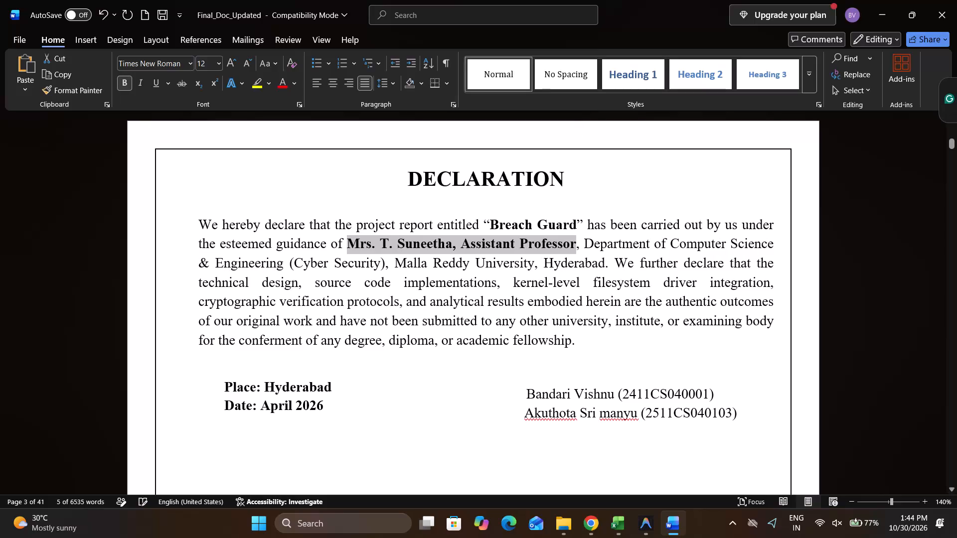
pyautogui.click(533, 285)
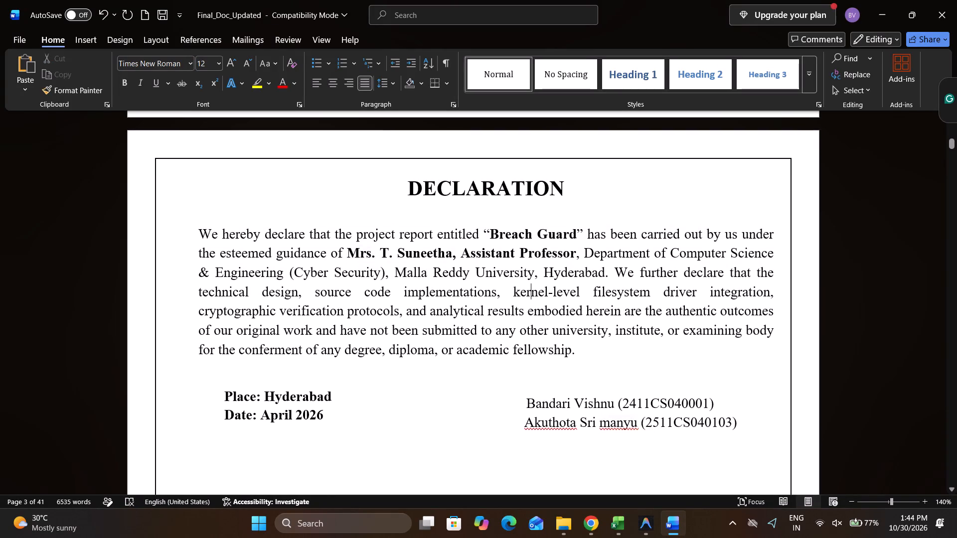
# Review the title page's guide and department lines and the certificate page's wording and signatories.
pyautogui.scroll(5, 537, 304)
pyautogui.scroll(-1, 537, 304)
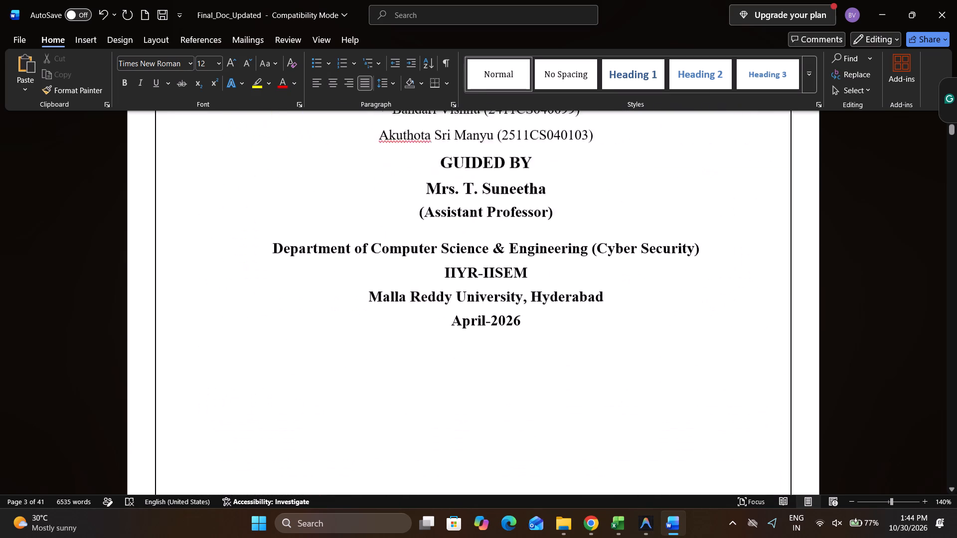
pyautogui.scroll(-1, 537, 304)
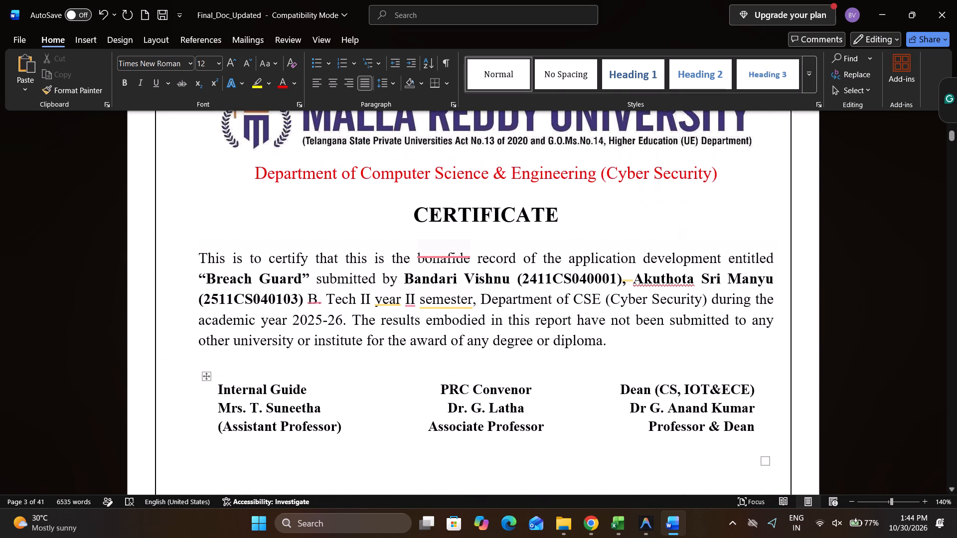
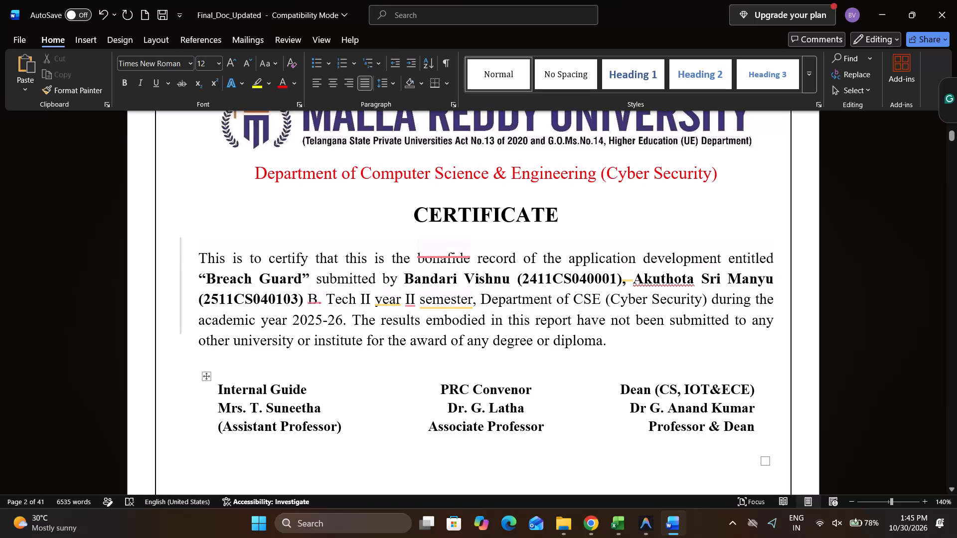
# Review the certificate page's wording, signatories and External Examiner line, along with the declaration page's paragraph and place, date and student lines.
pyautogui.scroll(-1, 600, 294)
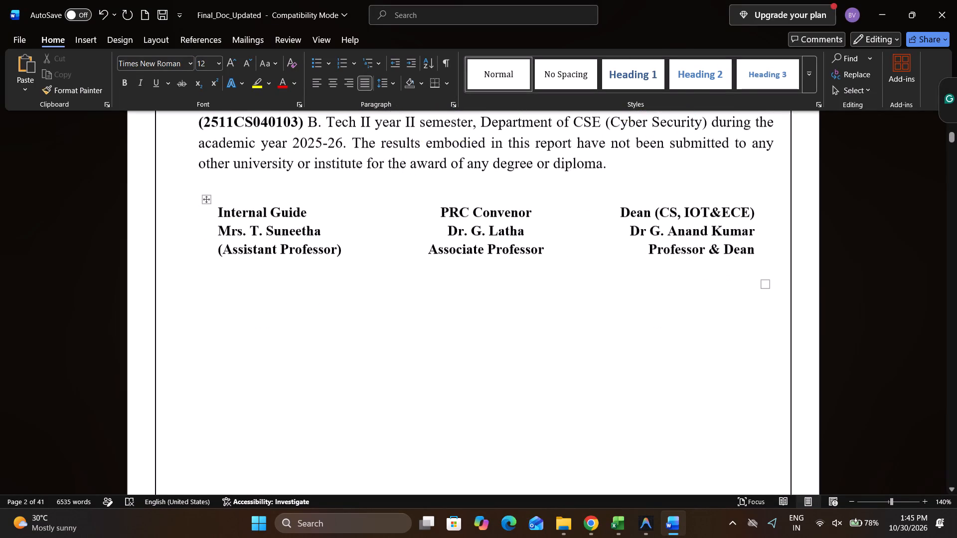
pyautogui.scroll(2, 600, 294)
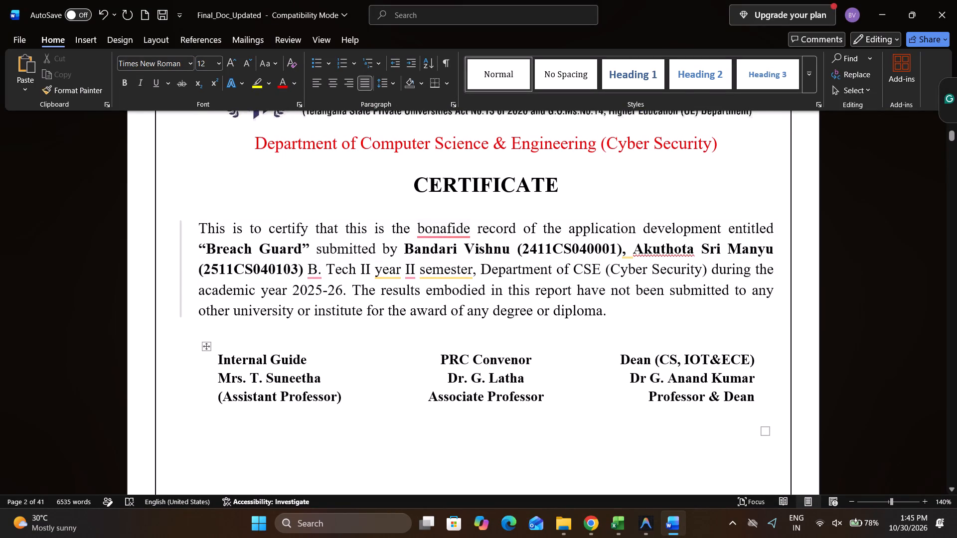
pyautogui.scroll(-3, 611, 271)
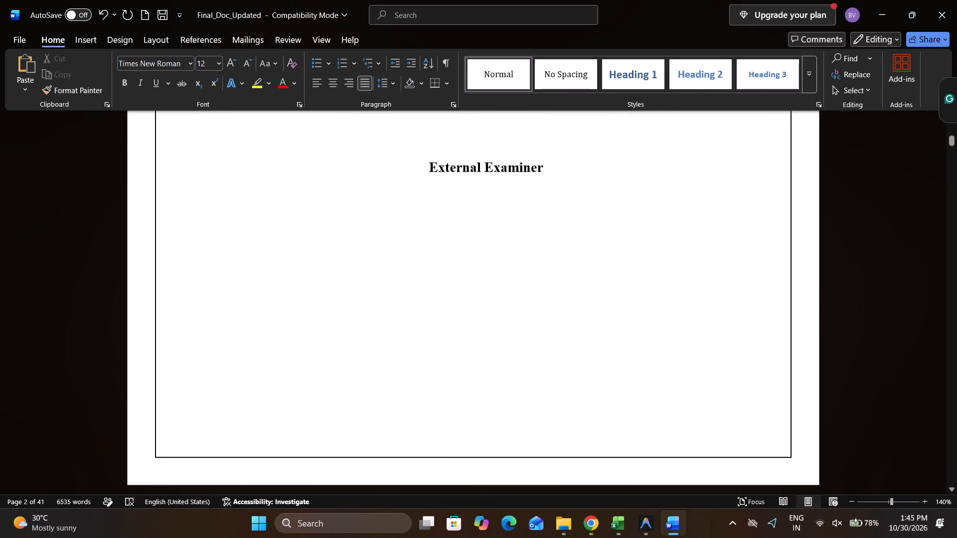
pyautogui.scroll(-1, 611, 271)
pyautogui.scroll(1, 611, 271)
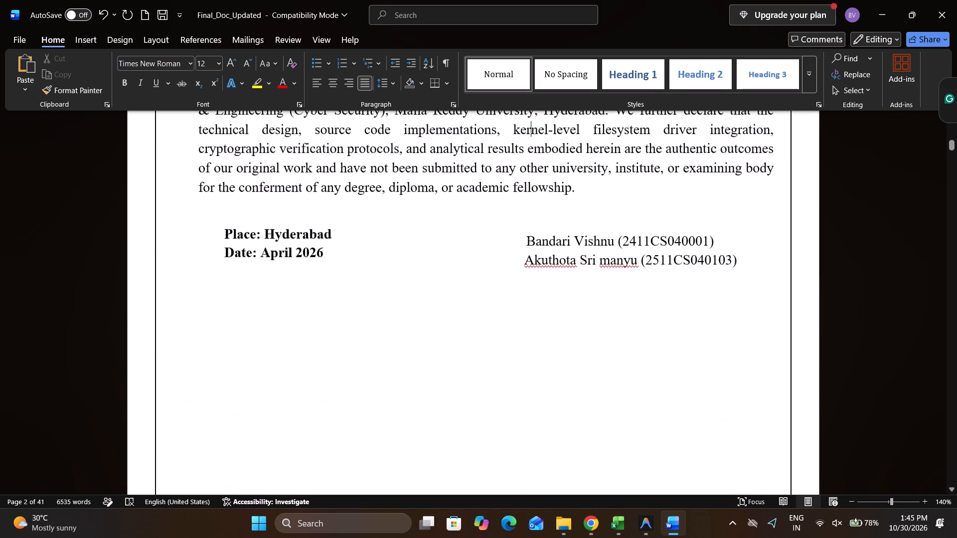
pyautogui.scroll(2, 611, 271)
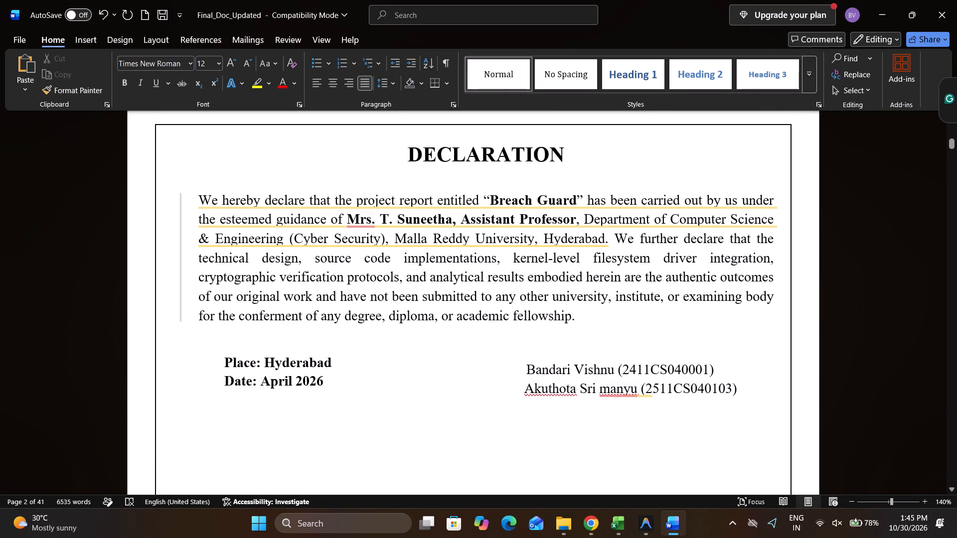
# Save the report document.
pyautogui.click(589, 262)
pyautogui.hotkey('ctrl', 's')
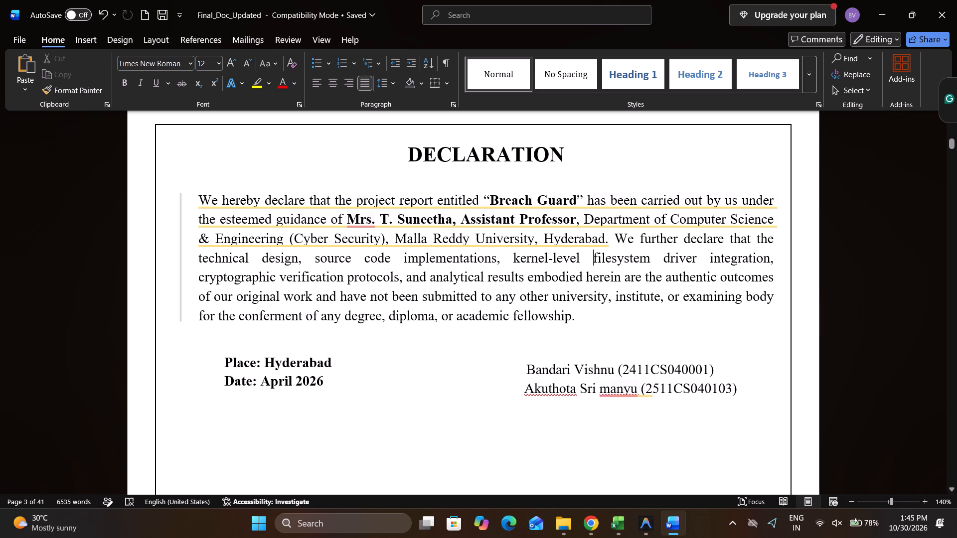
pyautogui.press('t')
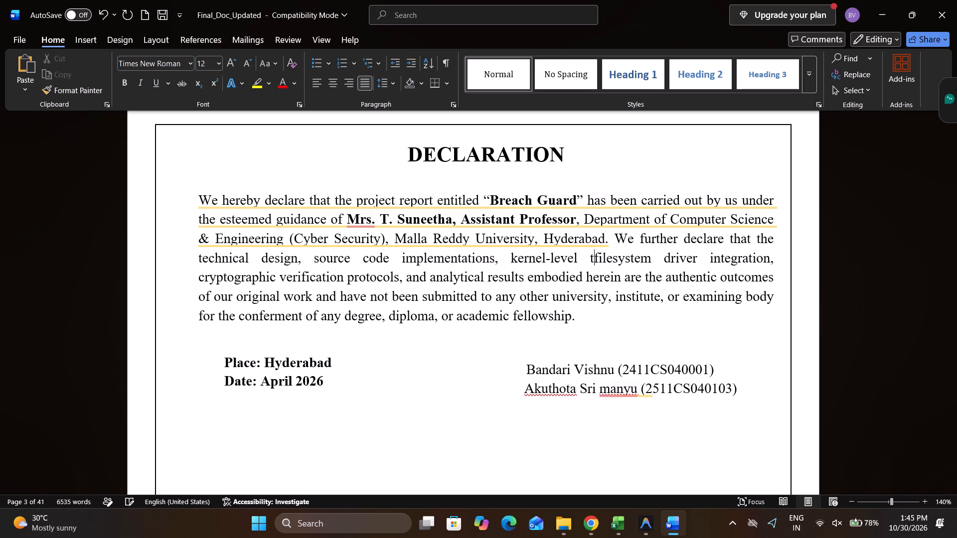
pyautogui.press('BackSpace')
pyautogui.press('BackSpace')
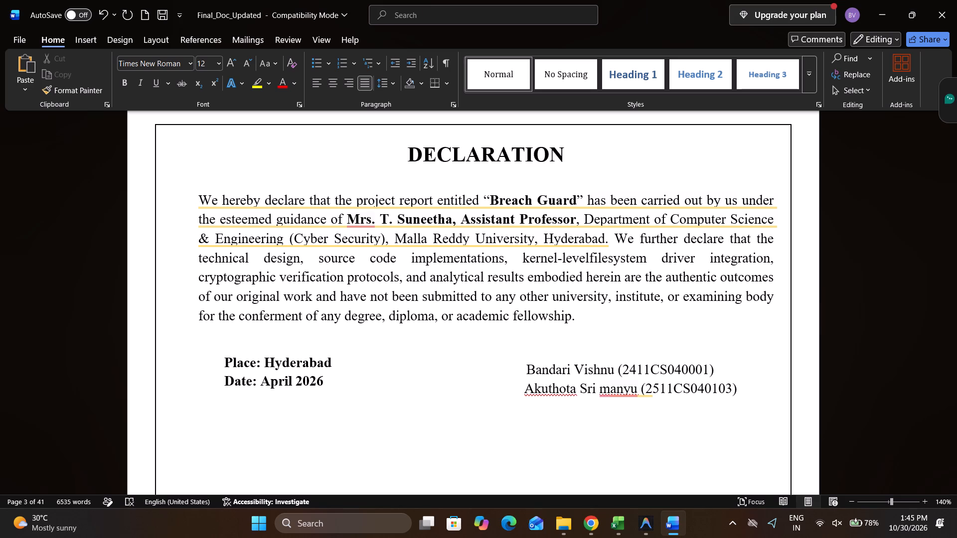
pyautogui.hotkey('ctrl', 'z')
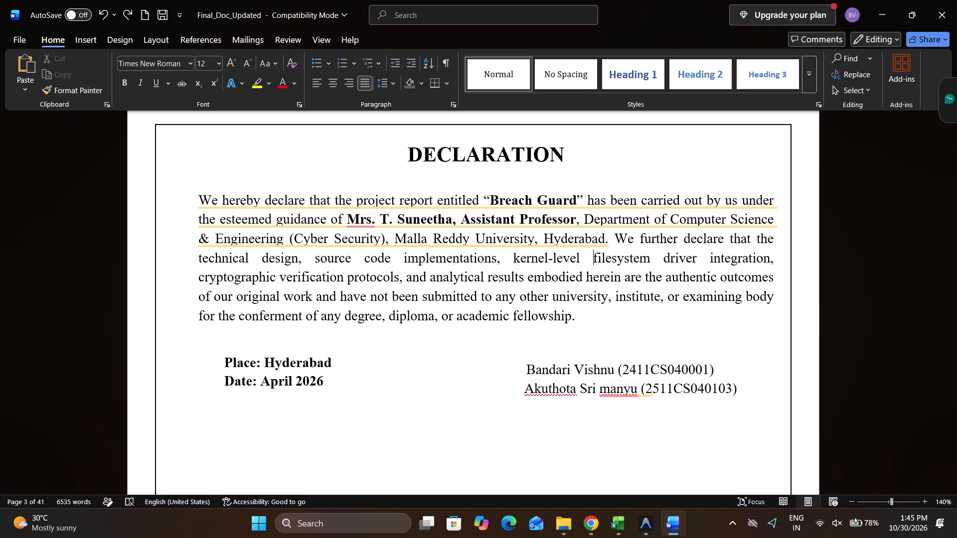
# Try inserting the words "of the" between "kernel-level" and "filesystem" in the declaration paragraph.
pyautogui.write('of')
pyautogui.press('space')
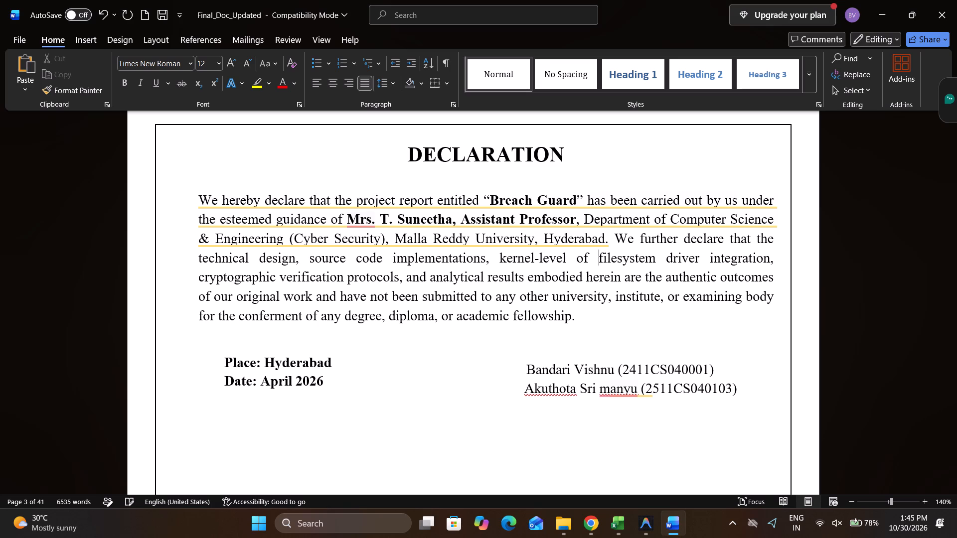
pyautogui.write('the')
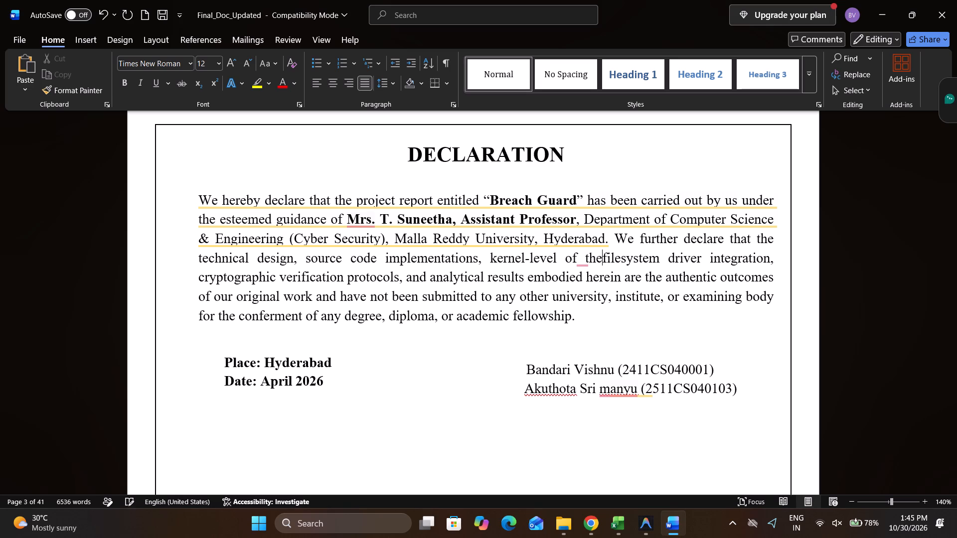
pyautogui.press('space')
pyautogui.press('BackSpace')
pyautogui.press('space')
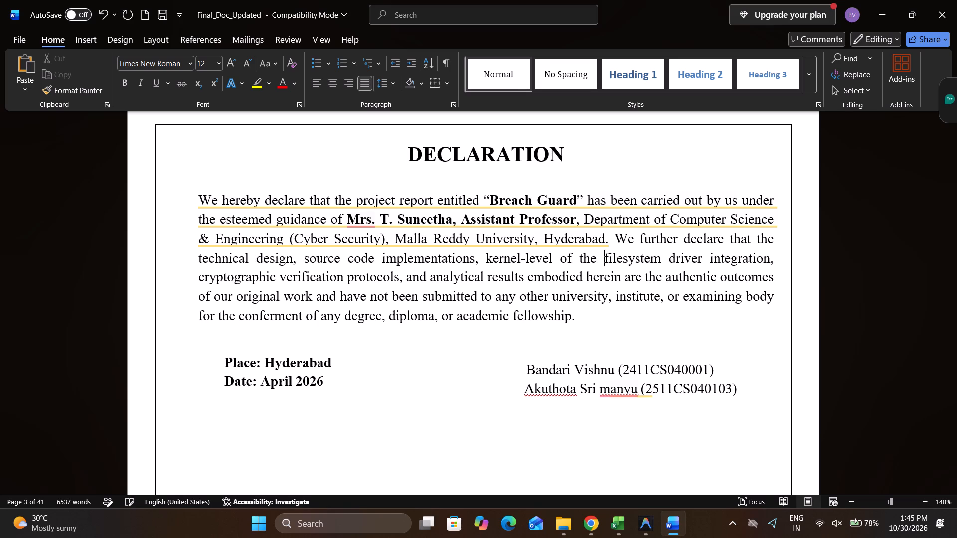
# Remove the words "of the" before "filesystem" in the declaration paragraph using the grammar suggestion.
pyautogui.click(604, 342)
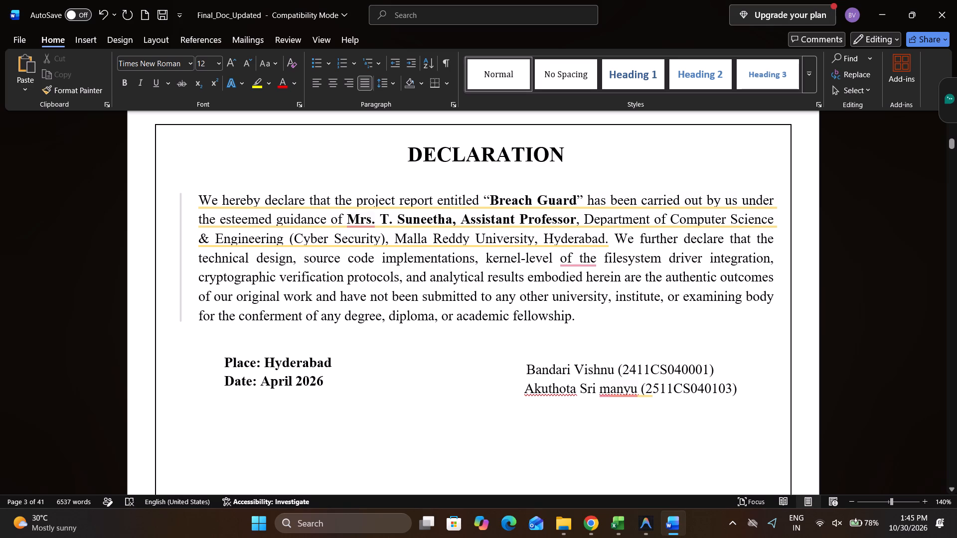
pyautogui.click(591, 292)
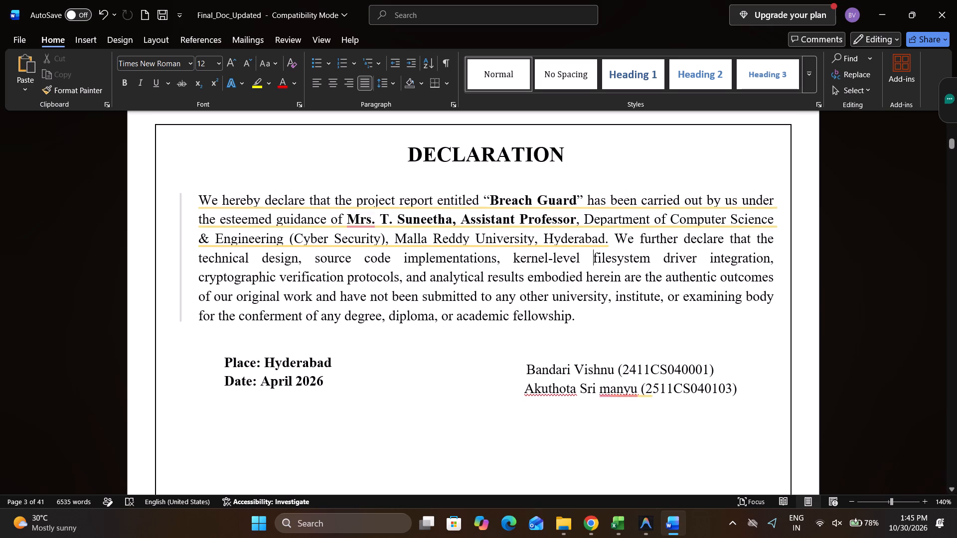
# Review the declaration's place, date and student lines and the acknowledgement paragraphs for the dean, guide, AD coordinator and PRC convenor.
pyautogui.scroll(-3, 620, 311)
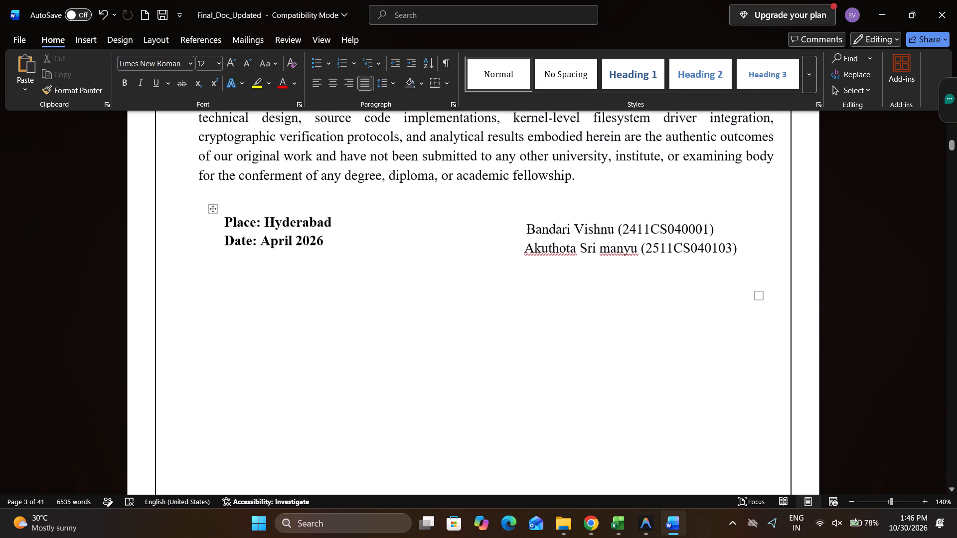
pyautogui.scroll(-3, 620, 311)
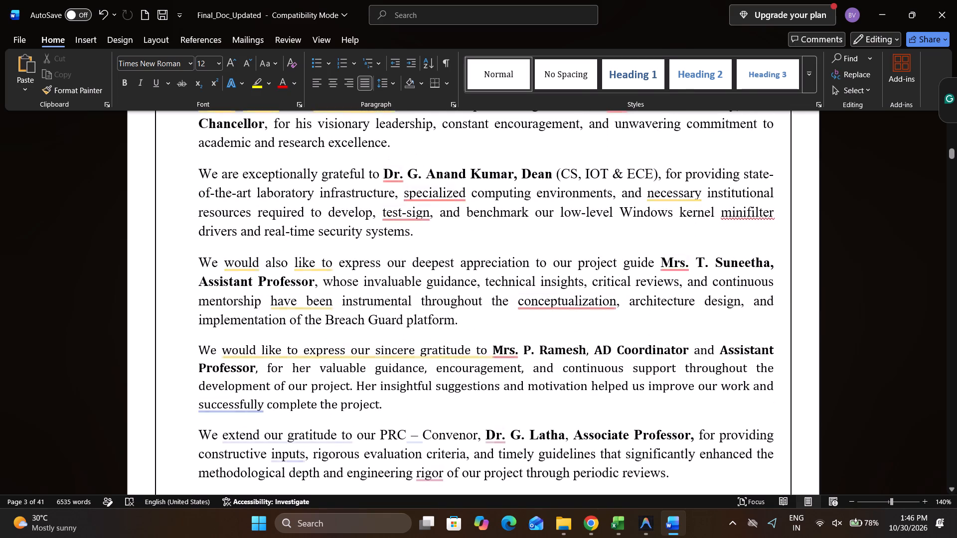